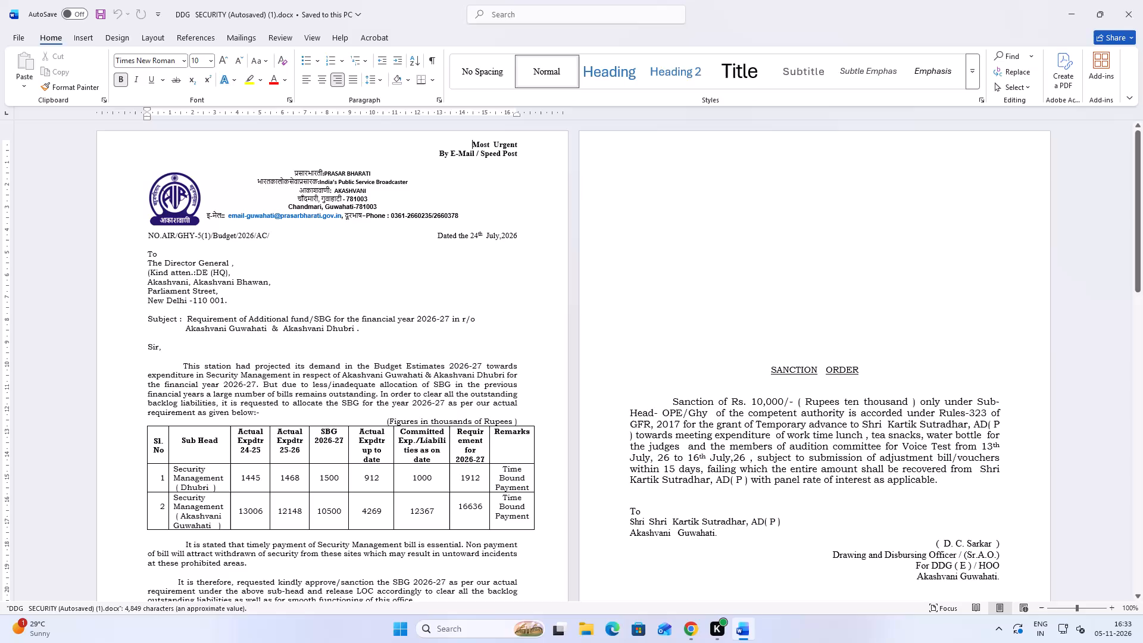
Open the document FGH.docx.
{"action": "left_click", "coordinate": [12, 40]}
{"action": "left_click", "coordinate": [247, 305]}
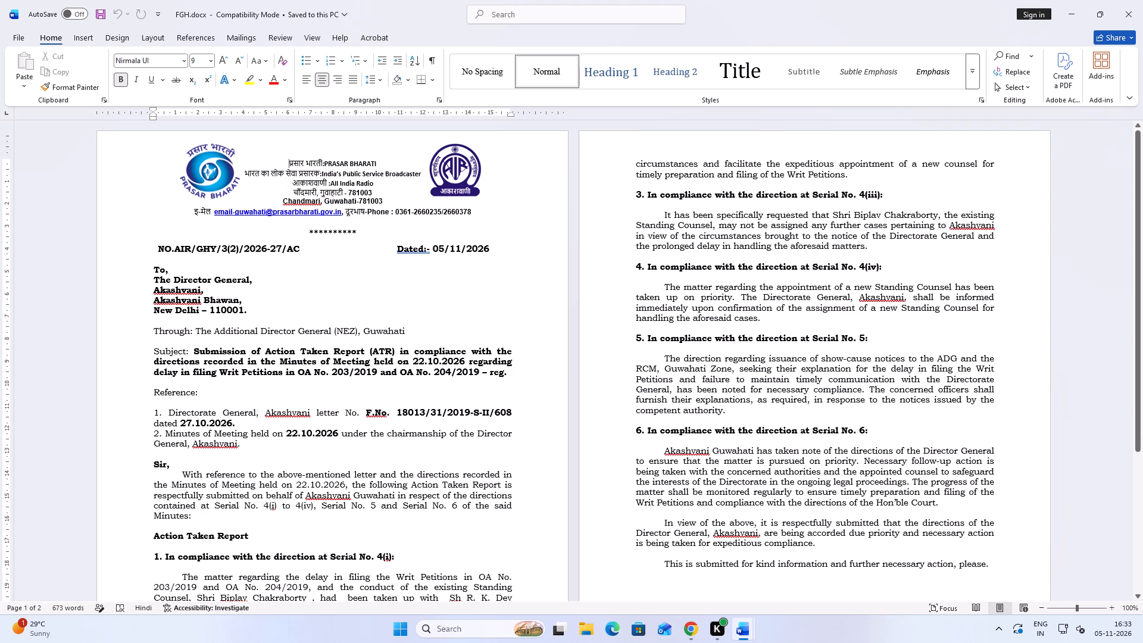
Insert "(Kind attention: " followed by the officer's first name before "Akashvani," in the addressee block, below "The Director General,".
{"action": "left_click", "coordinate": [1111, 606]}
{"action": "left_click", "coordinate": [1111, 606]}
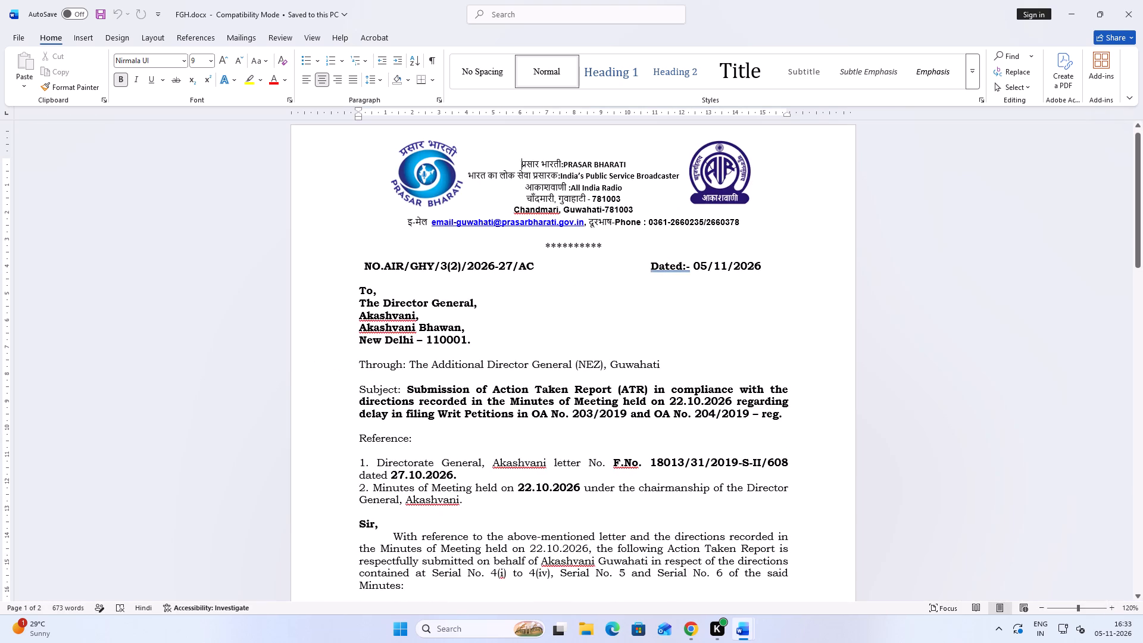
{"action": "left_click", "coordinate": [494, 313]}
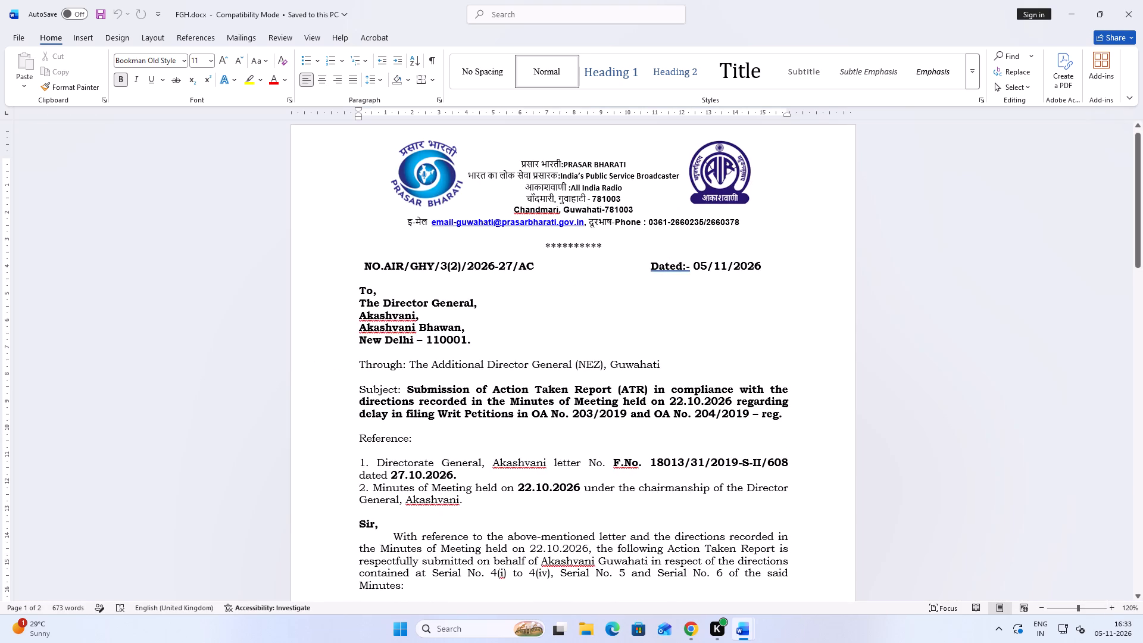
{"action": "key", "text": "Left"}
{"action": "key", "text": "Left"}
{"action": "key", "text": "Left"}
{"action": "key", "text": "Left"}
{"action": "key", "text": "Left"}
{"action": "key", "text": "Left"}
{"action": "key", "text": "Left"}
{"action": "key", "text": "Left"}
{"action": "key", "text": "Left"}
{"action": "key", "text": "Left"}
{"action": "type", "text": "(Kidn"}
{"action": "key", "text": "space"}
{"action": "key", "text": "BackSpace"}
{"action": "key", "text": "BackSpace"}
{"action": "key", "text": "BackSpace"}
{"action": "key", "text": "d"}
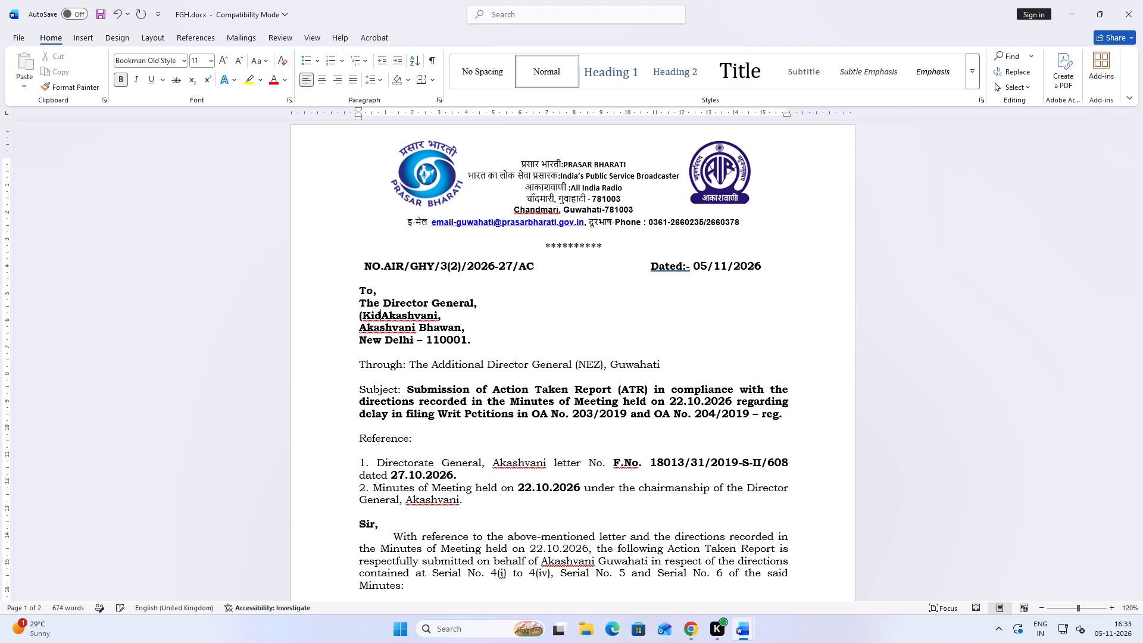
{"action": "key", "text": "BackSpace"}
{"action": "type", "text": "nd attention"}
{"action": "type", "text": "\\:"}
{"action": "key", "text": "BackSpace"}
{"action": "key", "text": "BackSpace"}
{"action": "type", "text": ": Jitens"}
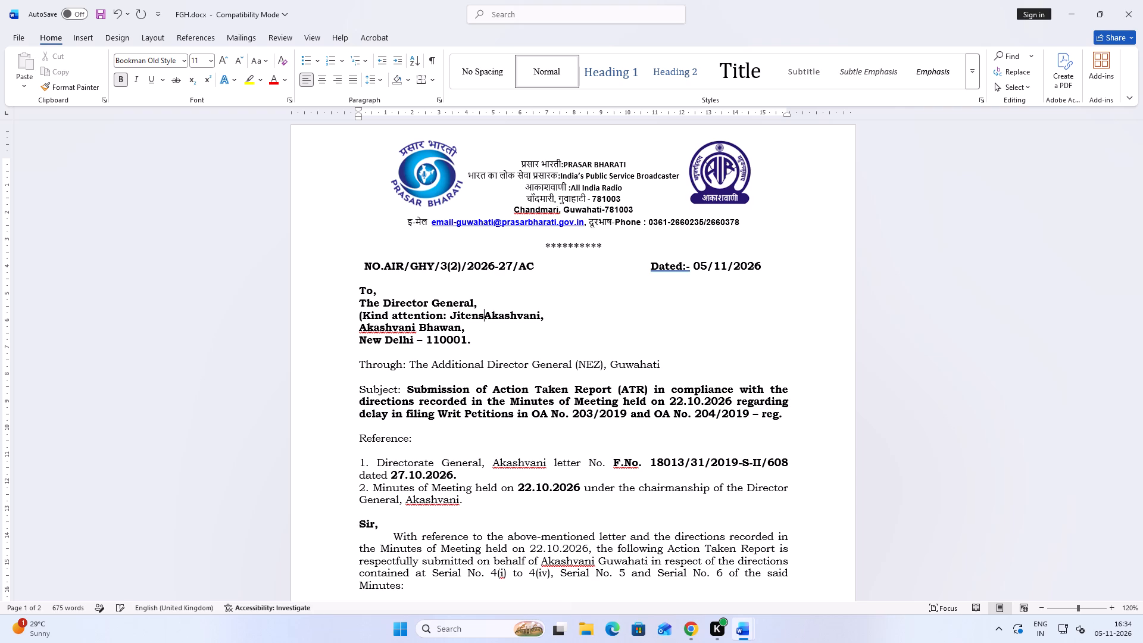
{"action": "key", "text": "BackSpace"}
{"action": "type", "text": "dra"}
Shorten "attention" to "attn" in the kind-attention line of the addressee block.
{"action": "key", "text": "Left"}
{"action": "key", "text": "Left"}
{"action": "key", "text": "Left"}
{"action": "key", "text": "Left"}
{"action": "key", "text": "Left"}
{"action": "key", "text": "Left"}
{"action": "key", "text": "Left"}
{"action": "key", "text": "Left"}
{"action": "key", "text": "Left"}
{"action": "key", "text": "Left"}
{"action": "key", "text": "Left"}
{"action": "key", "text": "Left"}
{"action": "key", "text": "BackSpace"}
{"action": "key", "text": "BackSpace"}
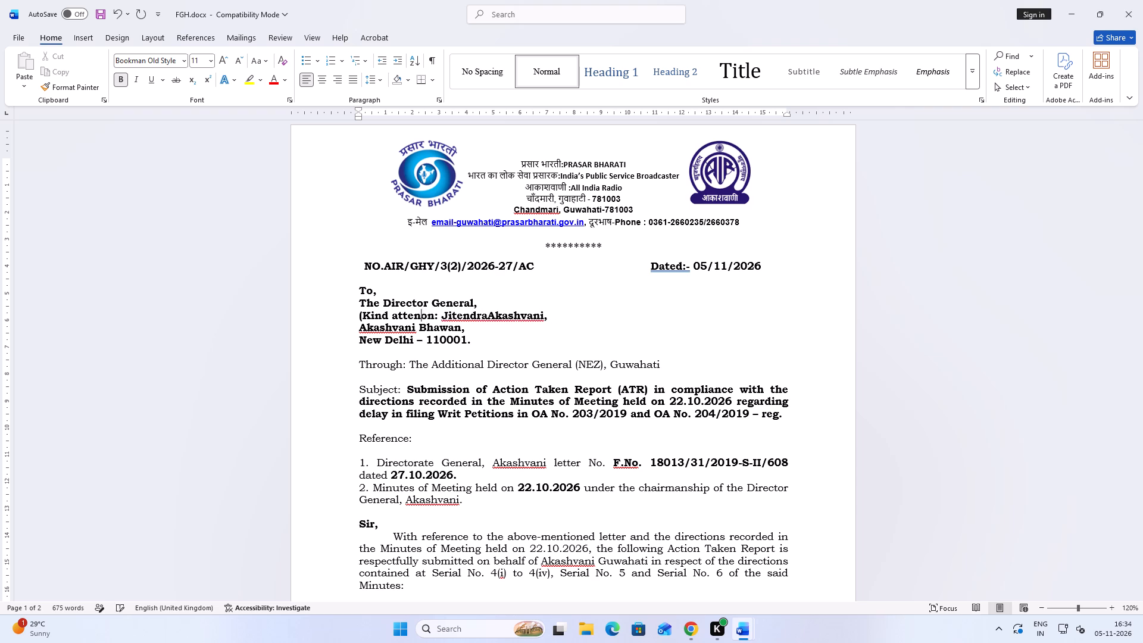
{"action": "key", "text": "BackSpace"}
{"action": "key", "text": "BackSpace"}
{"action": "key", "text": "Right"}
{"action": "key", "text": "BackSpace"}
Add a space and the officer's surname after the first name in the kind-attention line.
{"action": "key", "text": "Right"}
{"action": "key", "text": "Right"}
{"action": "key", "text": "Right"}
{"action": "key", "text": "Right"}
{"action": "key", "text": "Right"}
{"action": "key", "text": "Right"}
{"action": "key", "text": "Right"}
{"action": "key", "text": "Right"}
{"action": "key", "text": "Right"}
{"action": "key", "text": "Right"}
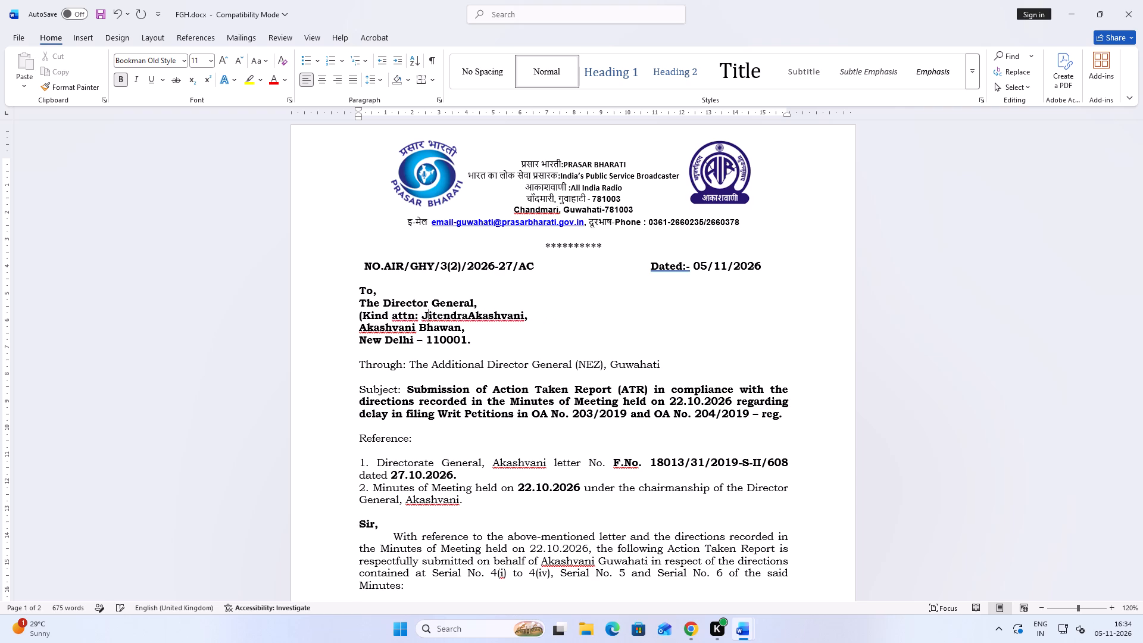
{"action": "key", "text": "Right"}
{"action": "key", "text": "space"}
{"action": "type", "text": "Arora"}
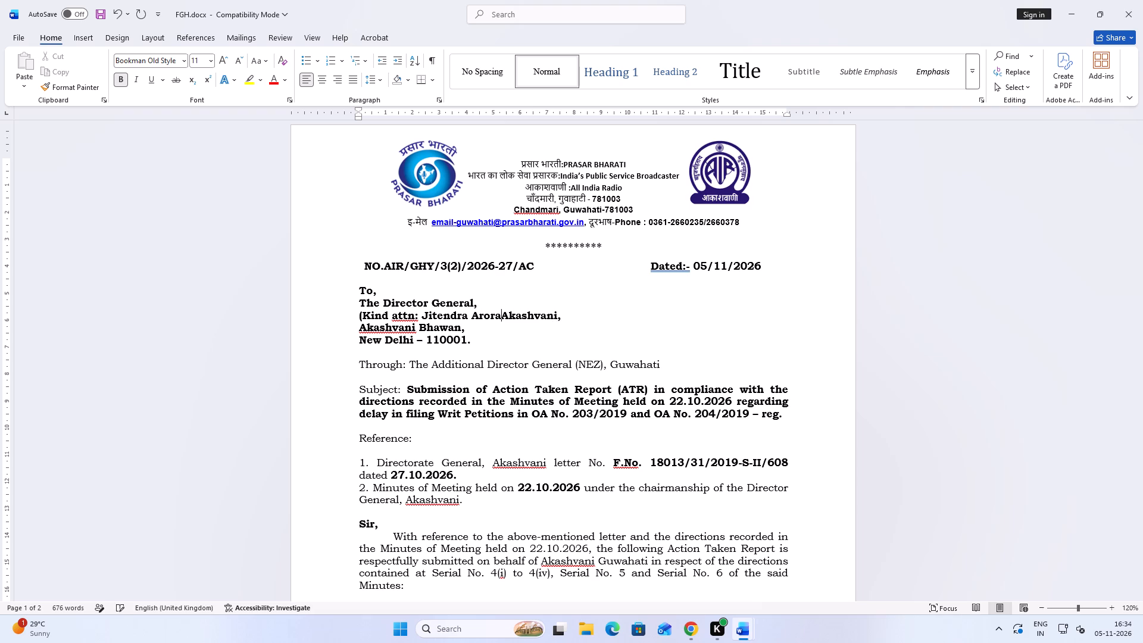
Add the designation ", DDG(P-HR)" after the officer's name in the kind-attention line.
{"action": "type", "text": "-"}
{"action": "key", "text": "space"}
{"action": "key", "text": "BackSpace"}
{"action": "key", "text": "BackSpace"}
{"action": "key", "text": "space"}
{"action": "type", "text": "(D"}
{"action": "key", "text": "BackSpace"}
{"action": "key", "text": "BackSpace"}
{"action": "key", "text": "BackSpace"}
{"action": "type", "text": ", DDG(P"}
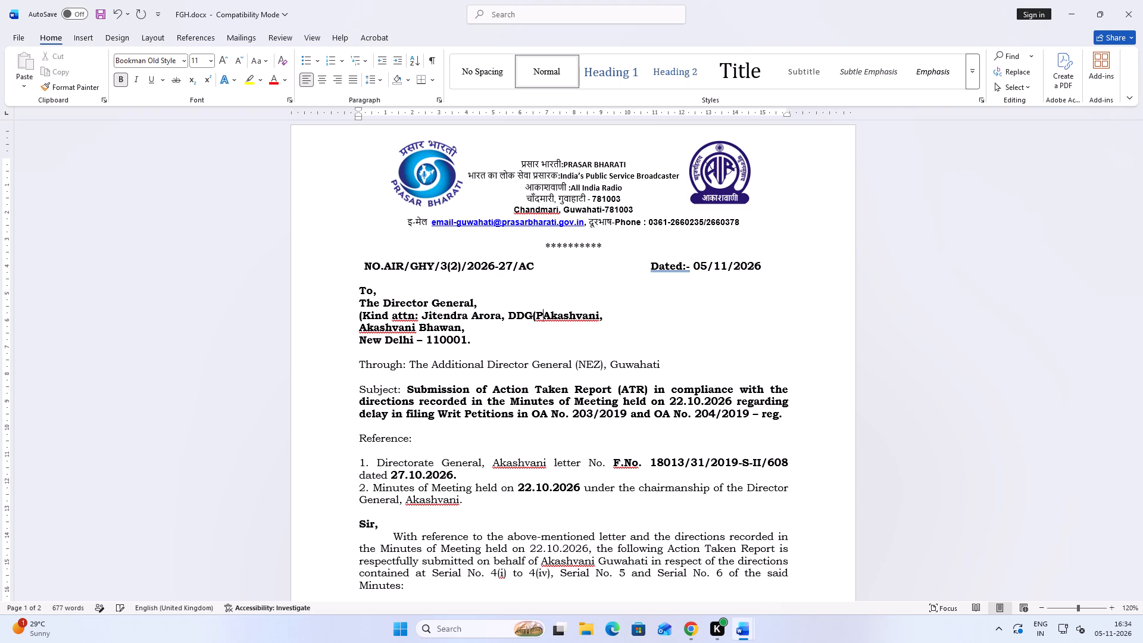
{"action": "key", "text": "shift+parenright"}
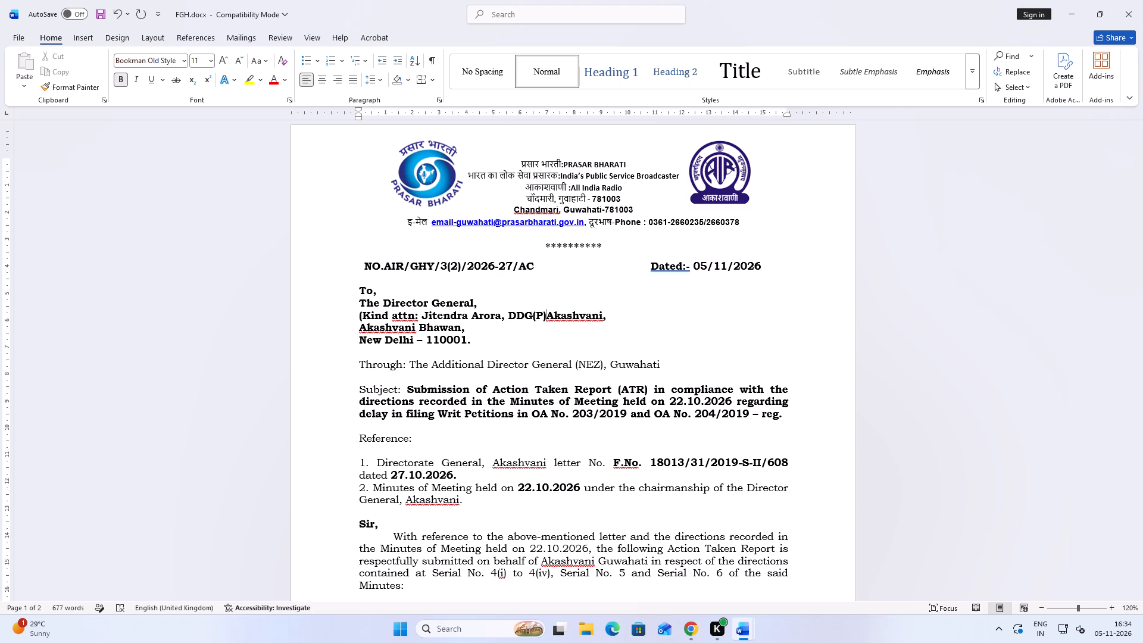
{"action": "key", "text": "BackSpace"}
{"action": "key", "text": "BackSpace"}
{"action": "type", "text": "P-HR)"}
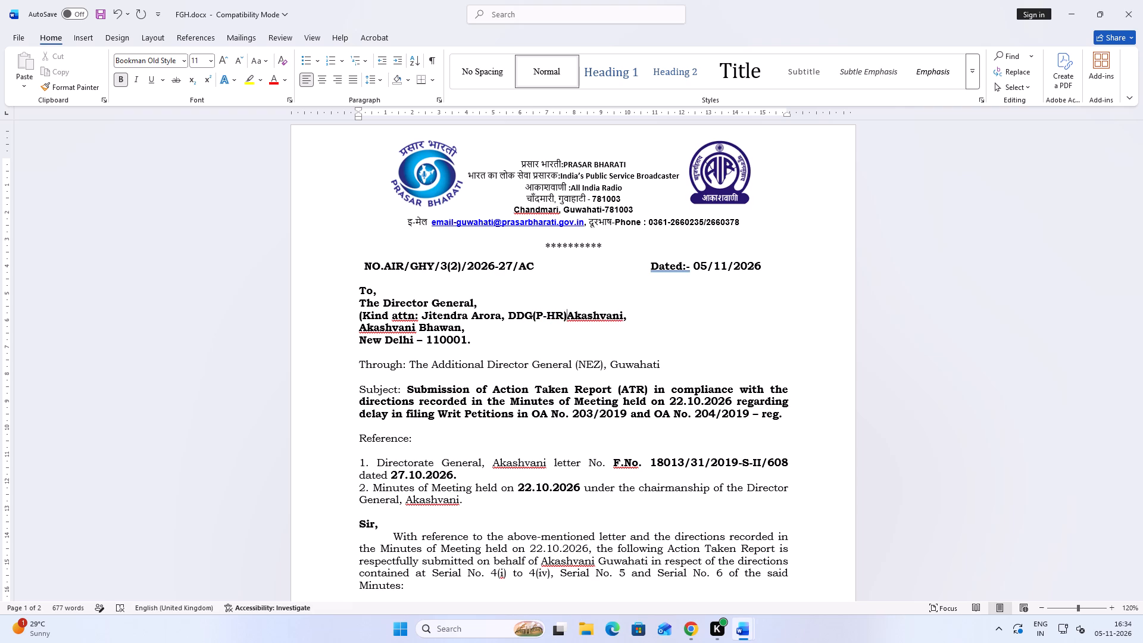
Delete the word "Akashvani" after the officer's designation, ending the kind-attention line with a comma.
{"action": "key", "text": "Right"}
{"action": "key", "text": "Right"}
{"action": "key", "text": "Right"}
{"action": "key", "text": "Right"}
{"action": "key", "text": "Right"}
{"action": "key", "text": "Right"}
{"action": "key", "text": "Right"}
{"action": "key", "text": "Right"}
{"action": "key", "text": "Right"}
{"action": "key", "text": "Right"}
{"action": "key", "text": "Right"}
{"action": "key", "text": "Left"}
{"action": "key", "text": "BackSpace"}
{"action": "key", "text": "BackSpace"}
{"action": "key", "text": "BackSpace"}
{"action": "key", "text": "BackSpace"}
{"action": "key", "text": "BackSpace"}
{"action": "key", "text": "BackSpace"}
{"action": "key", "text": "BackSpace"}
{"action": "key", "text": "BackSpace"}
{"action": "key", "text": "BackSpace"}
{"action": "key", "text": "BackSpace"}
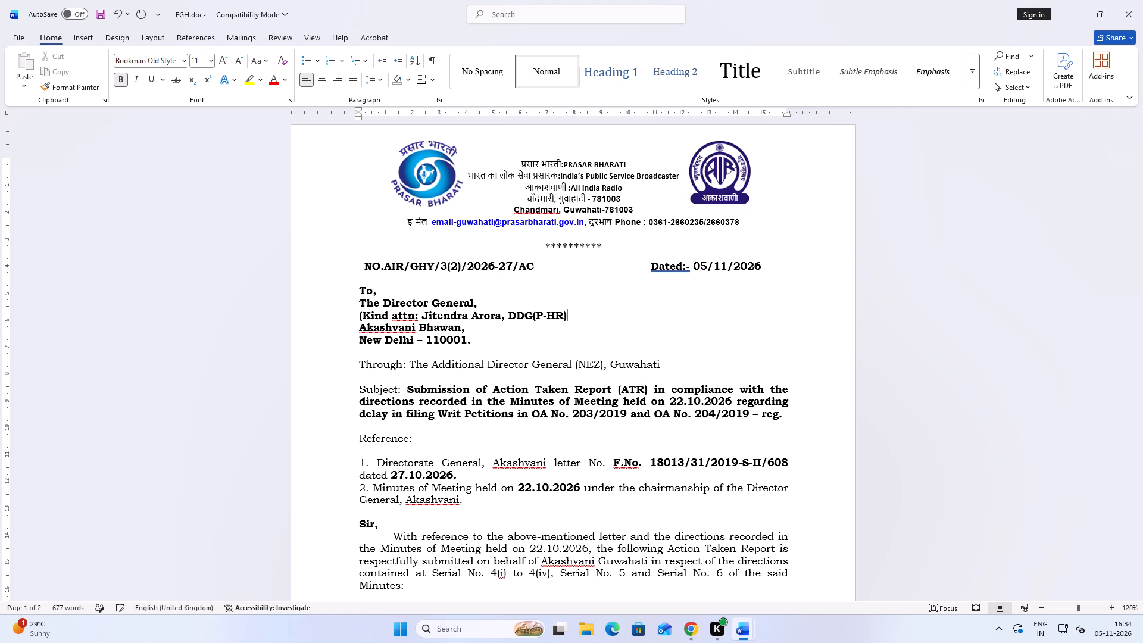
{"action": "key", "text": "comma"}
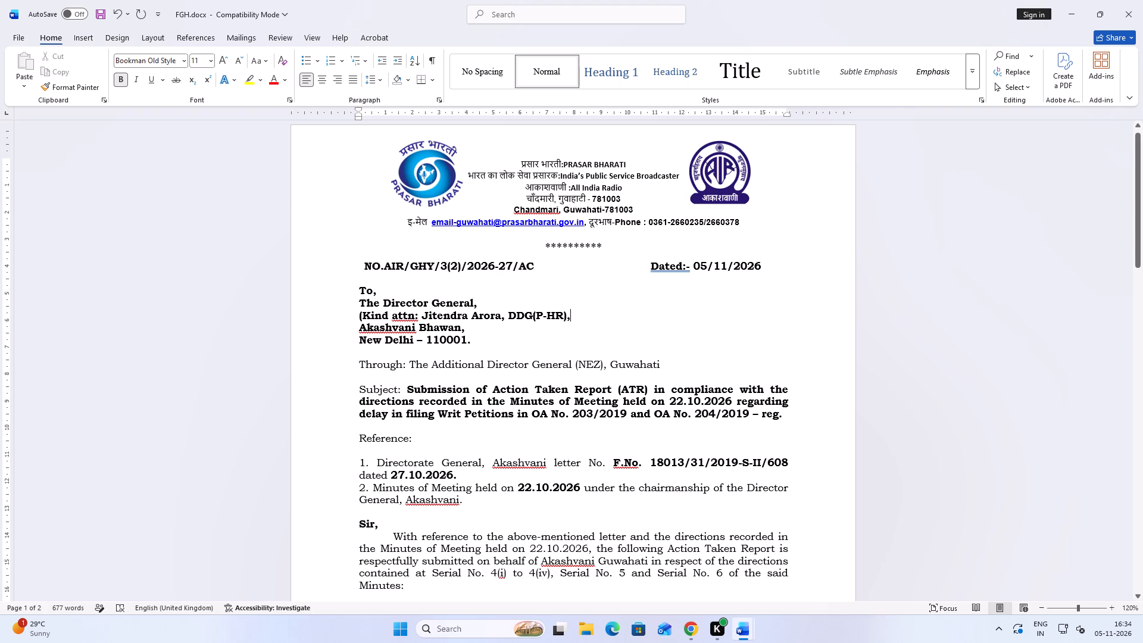
Add "S-II Section" after "Akashvani Bhawan," in the addressee block.
{"action": "left_click", "coordinate": [480, 329]}
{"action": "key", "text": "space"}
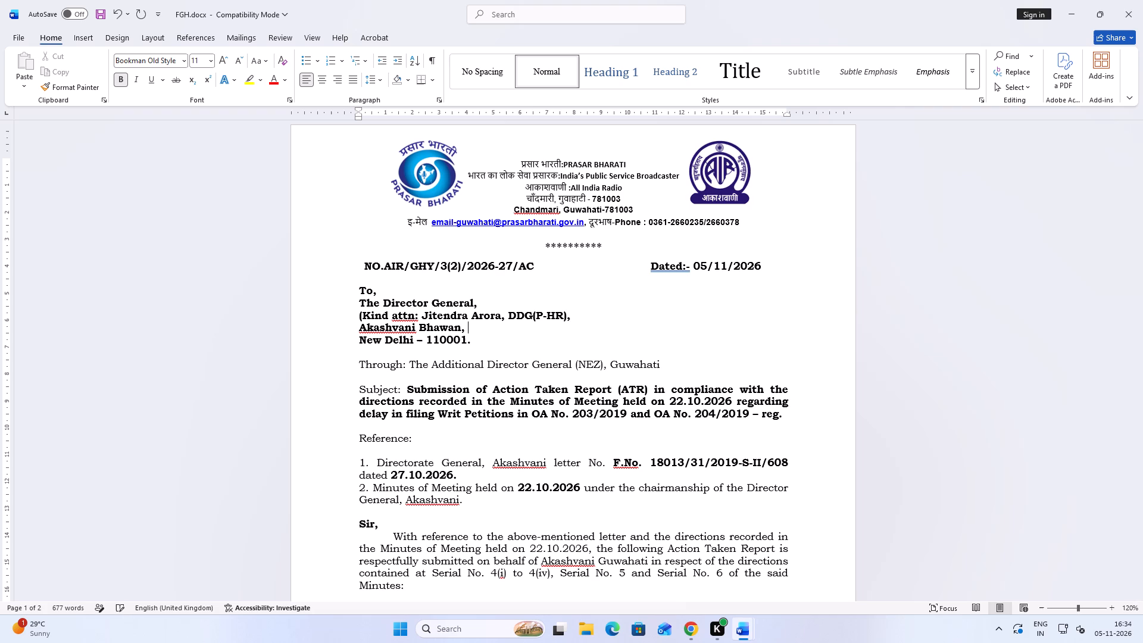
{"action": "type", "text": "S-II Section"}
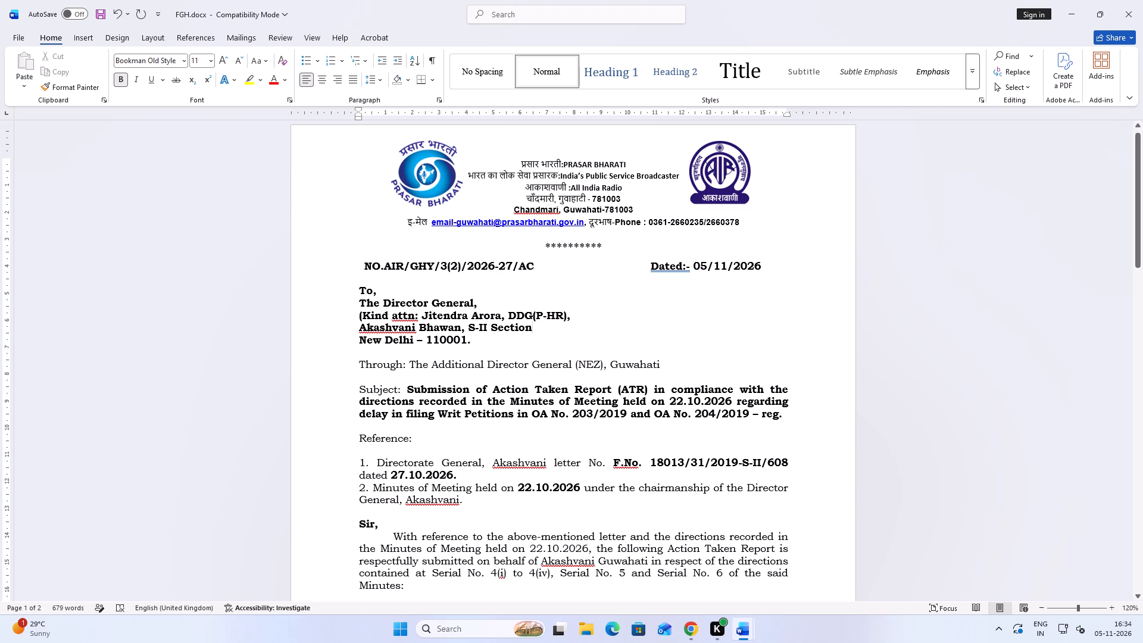
Replace "Zone shall meet" with "approached" in the paragraph on compliance with Serial No. 4(ii).
{"action": "scroll", "coordinate": [554, 373], "scroll_direction": "down", "scroll_amount": 4}
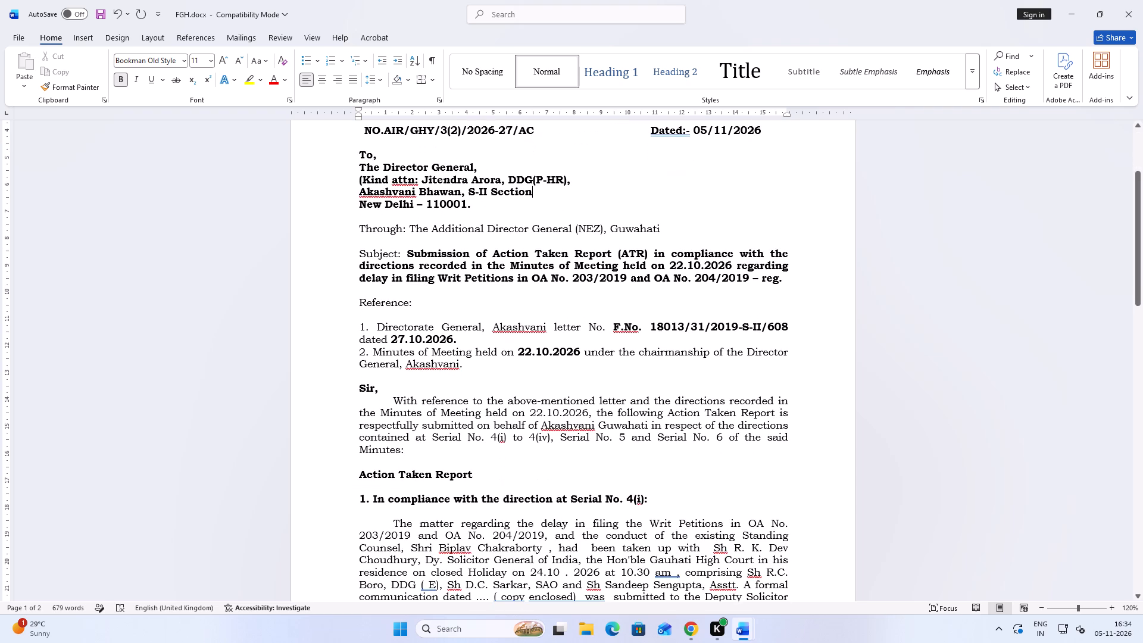
{"action": "scroll", "coordinate": [519, 379], "scroll_direction": "down", "scroll_amount": 4}
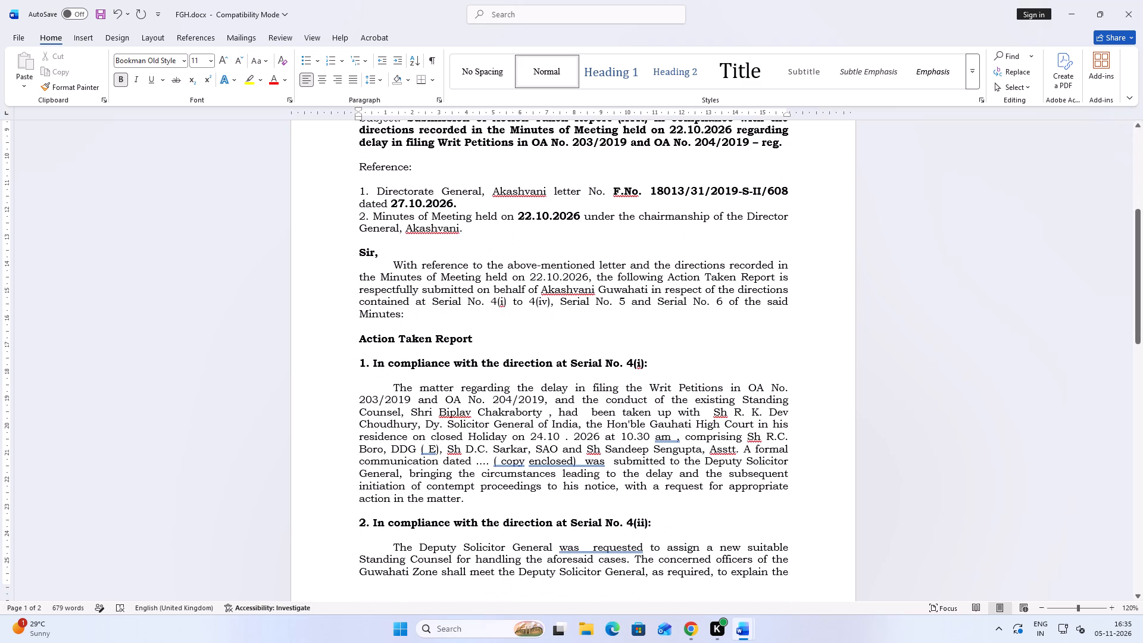
{"action": "scroll", "coordinate": [520, 379], "scroll_direction": "down", "scroll_amount": 2}
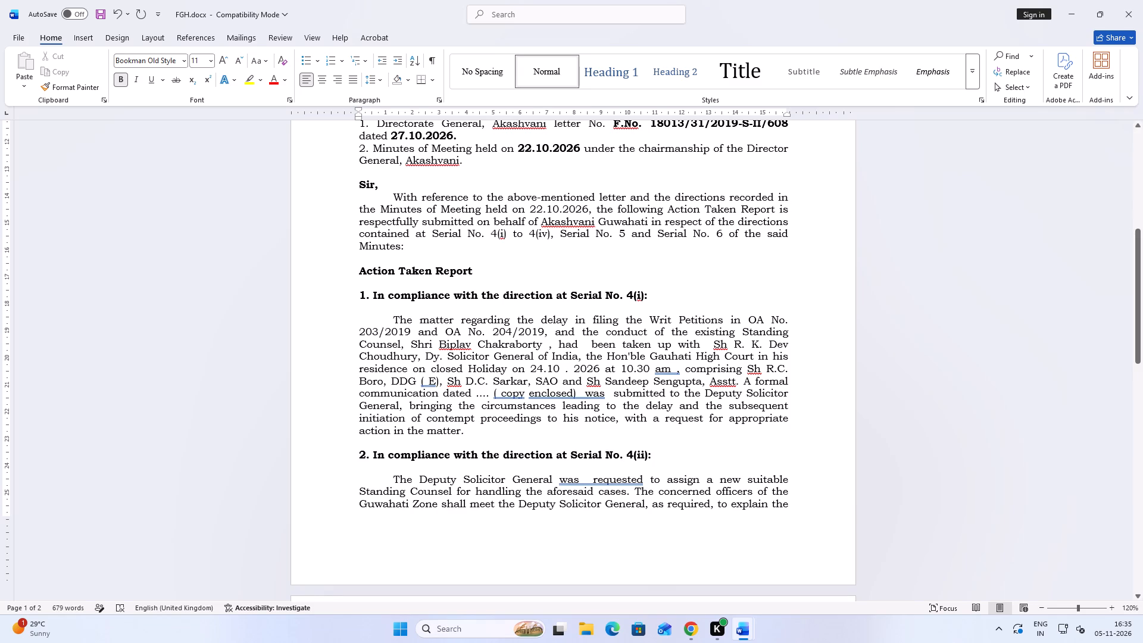
{"action": "scroll", "coordinate": [489, 504], "scroll_direction": "down", "scroll_amount": 6}
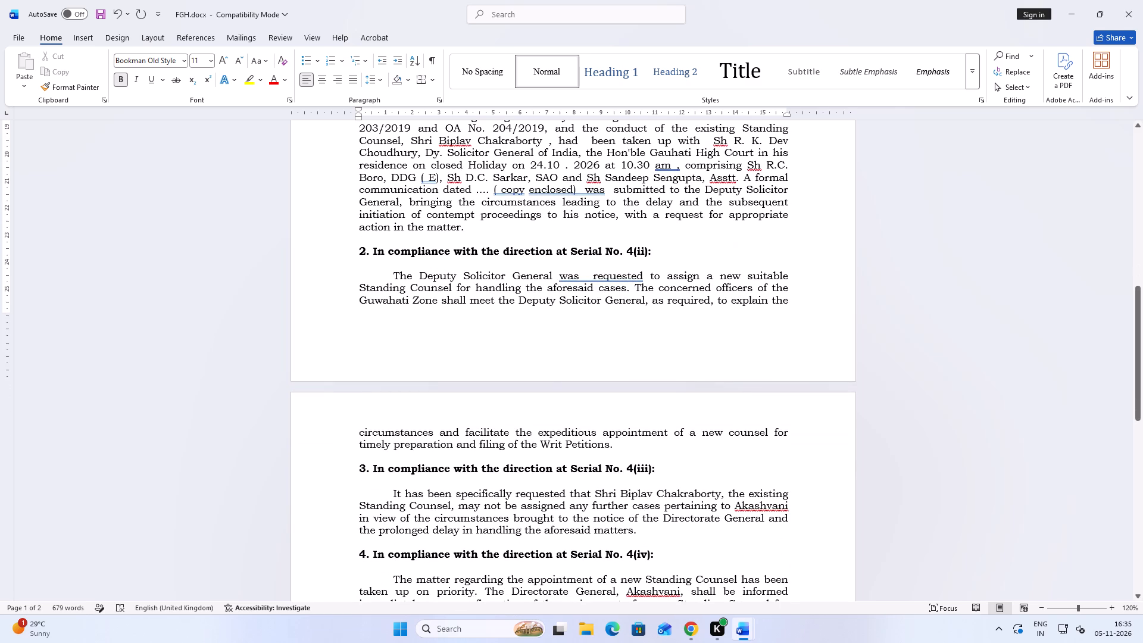
{"action": "left_click", "coordinate": [438, 299]}
{"action": "left_click", "coordinate": [410, 302]}
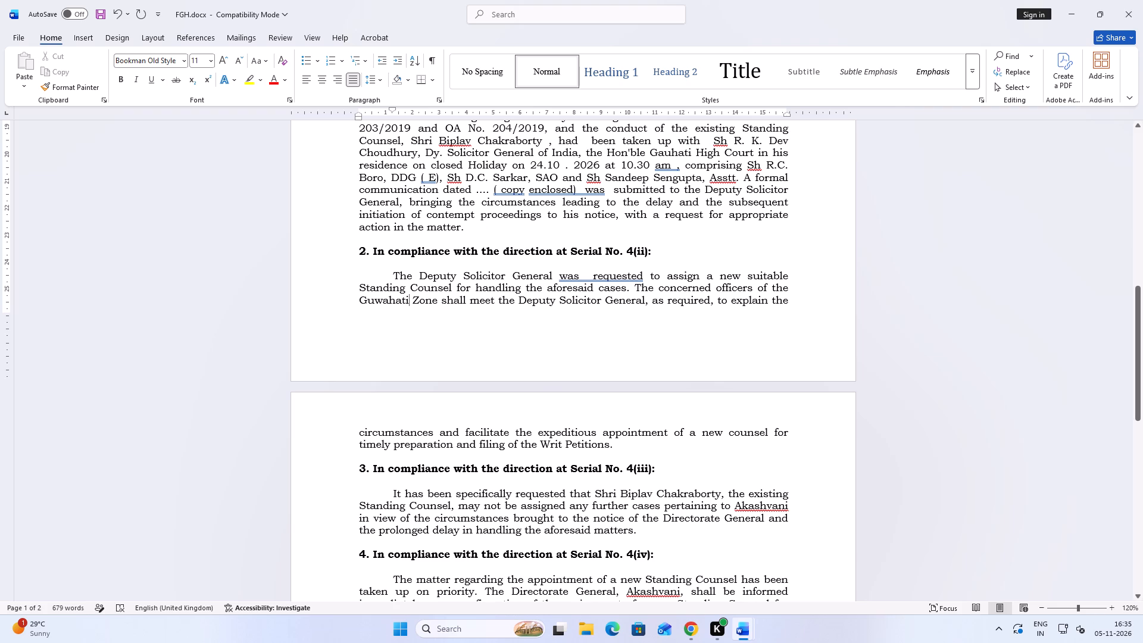
{"action": "left_click_drag", "start_coordinate": [412, 299], "coordinate": [494, 299]}
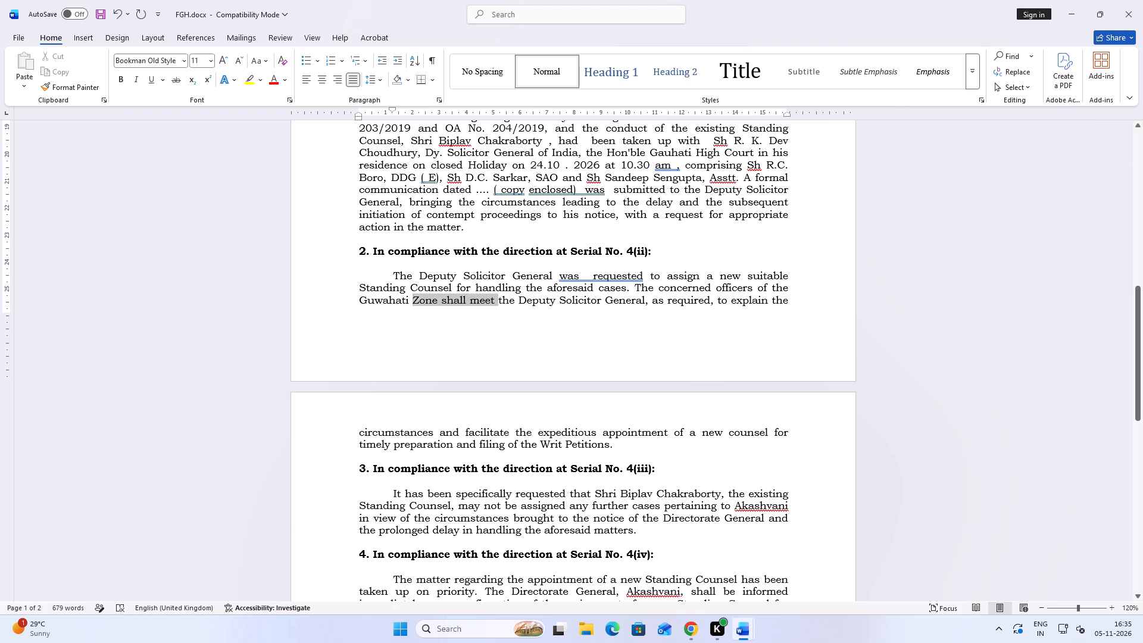
{"action": "left_click_drag", "start_coordinate": [494, 299], "coordinate": [494, 299]}
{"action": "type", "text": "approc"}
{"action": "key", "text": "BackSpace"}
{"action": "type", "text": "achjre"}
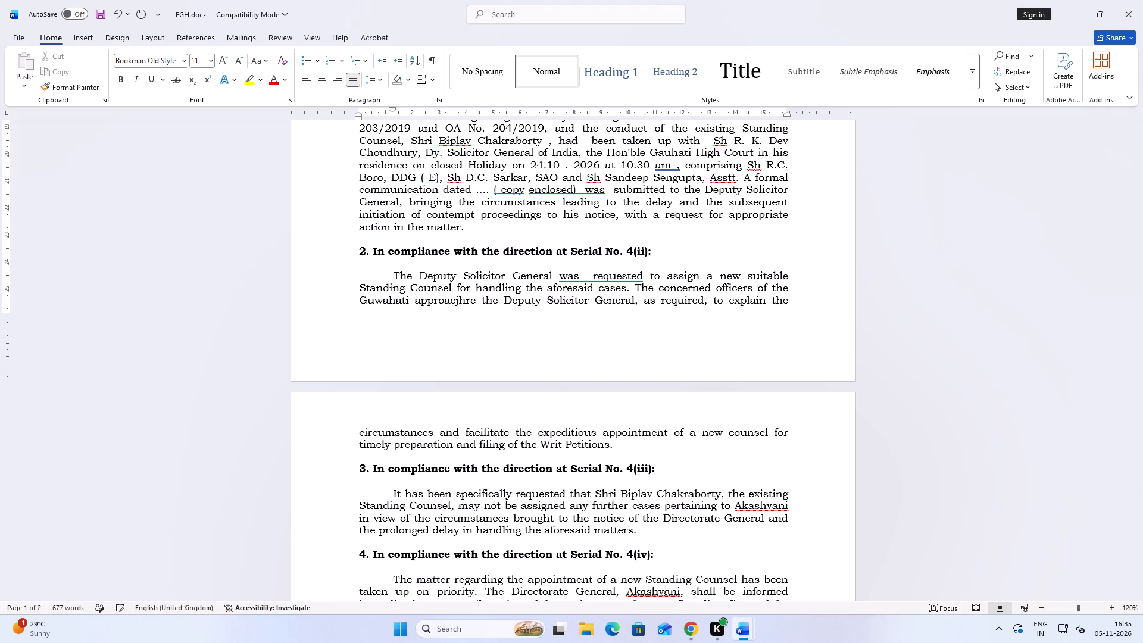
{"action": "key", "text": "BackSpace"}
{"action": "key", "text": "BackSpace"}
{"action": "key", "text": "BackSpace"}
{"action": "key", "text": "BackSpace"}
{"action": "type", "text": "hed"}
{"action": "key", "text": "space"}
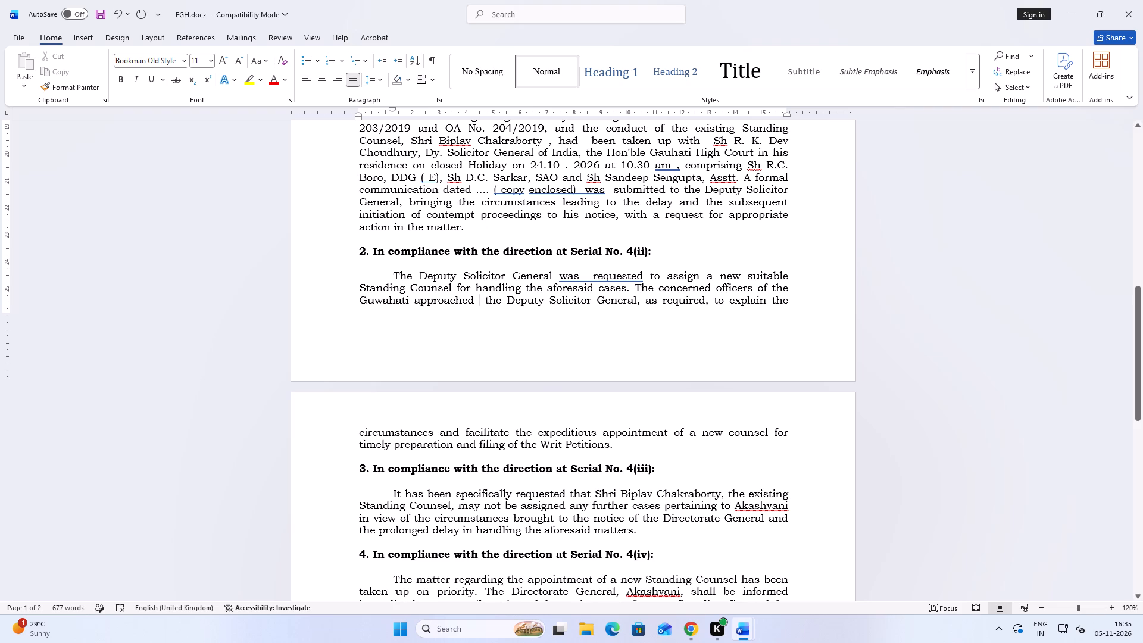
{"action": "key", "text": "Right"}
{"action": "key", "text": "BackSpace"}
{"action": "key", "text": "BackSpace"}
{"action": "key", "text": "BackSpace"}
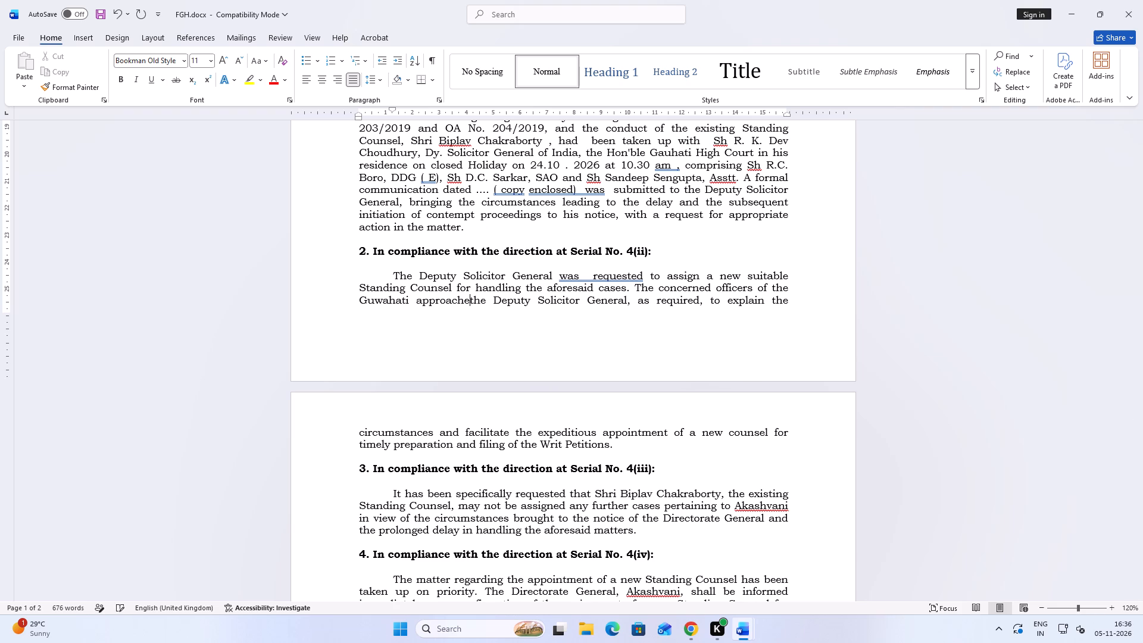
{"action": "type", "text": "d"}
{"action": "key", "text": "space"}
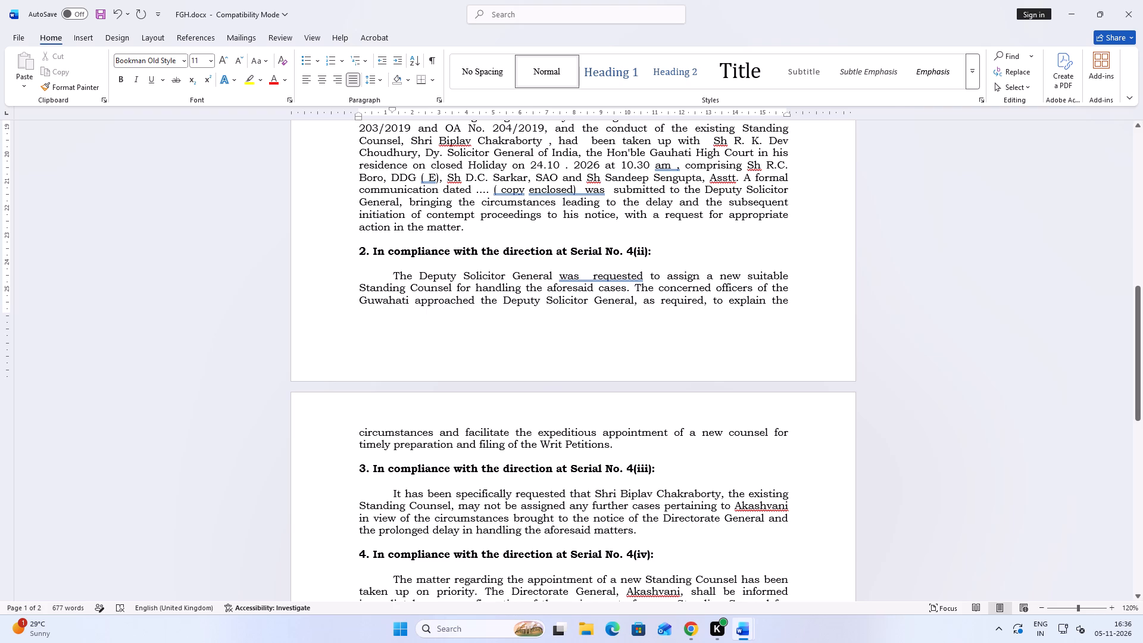
Replace "as required, to explain the" with "and explained the" after "Deputy Solicitor General," in the Serial No. 4(ii) paragraph.
{"action": "left_click", "coordinate": [639, 302]}
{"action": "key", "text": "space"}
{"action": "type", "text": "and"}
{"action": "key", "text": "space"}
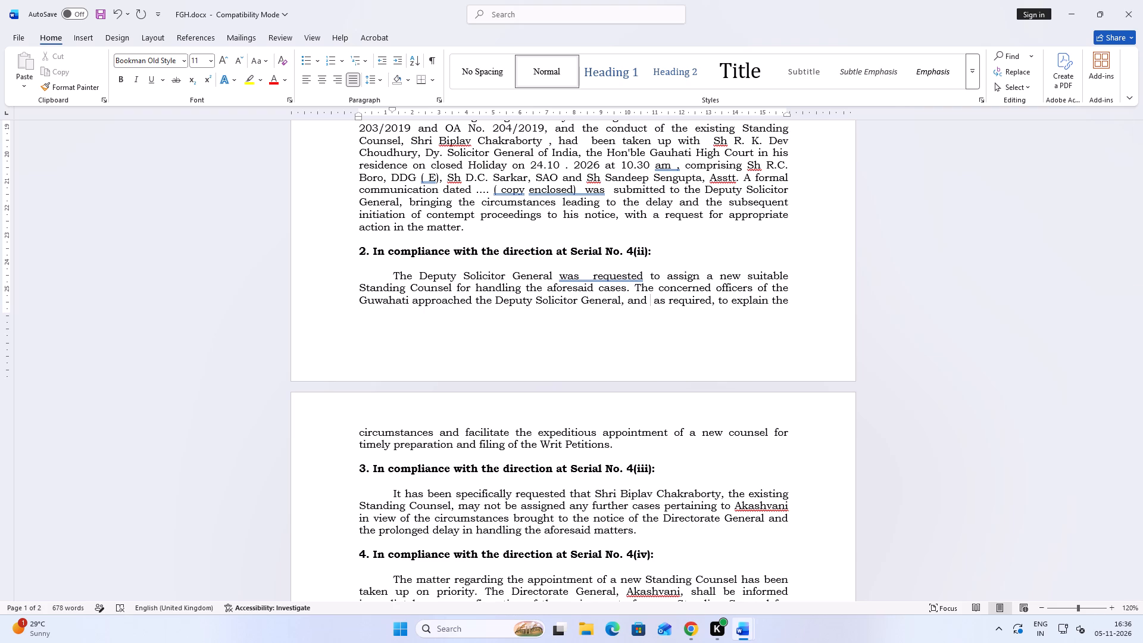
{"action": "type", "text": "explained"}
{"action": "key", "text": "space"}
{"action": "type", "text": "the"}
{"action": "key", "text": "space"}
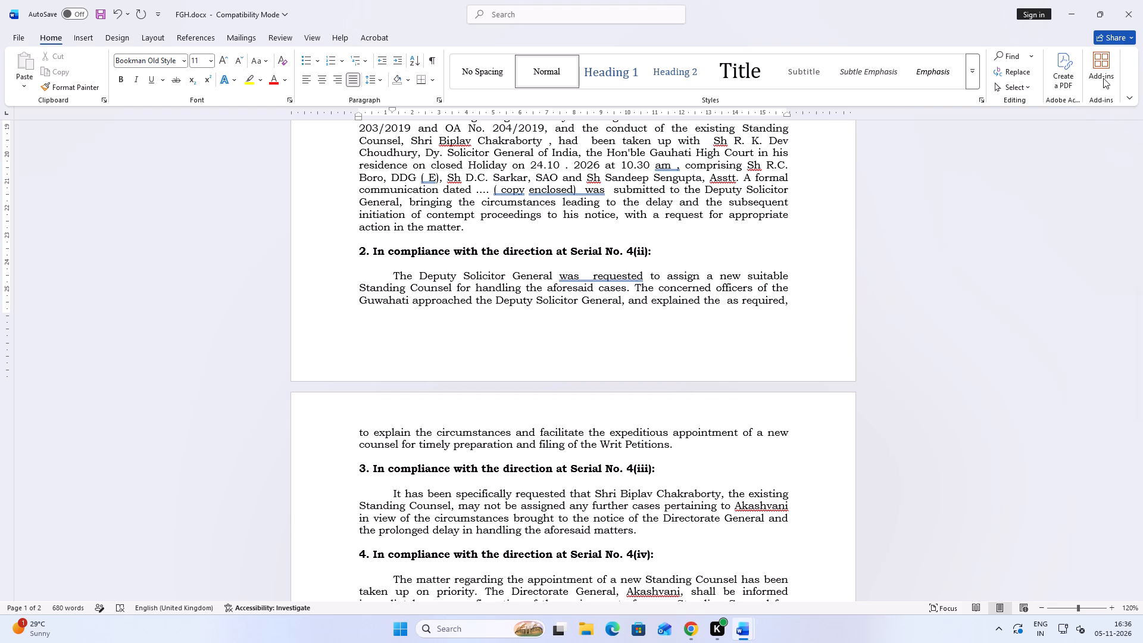
{"action": "left_click_drag", "start_coordinate": [727, 301], "coordinate": [435, 421]}
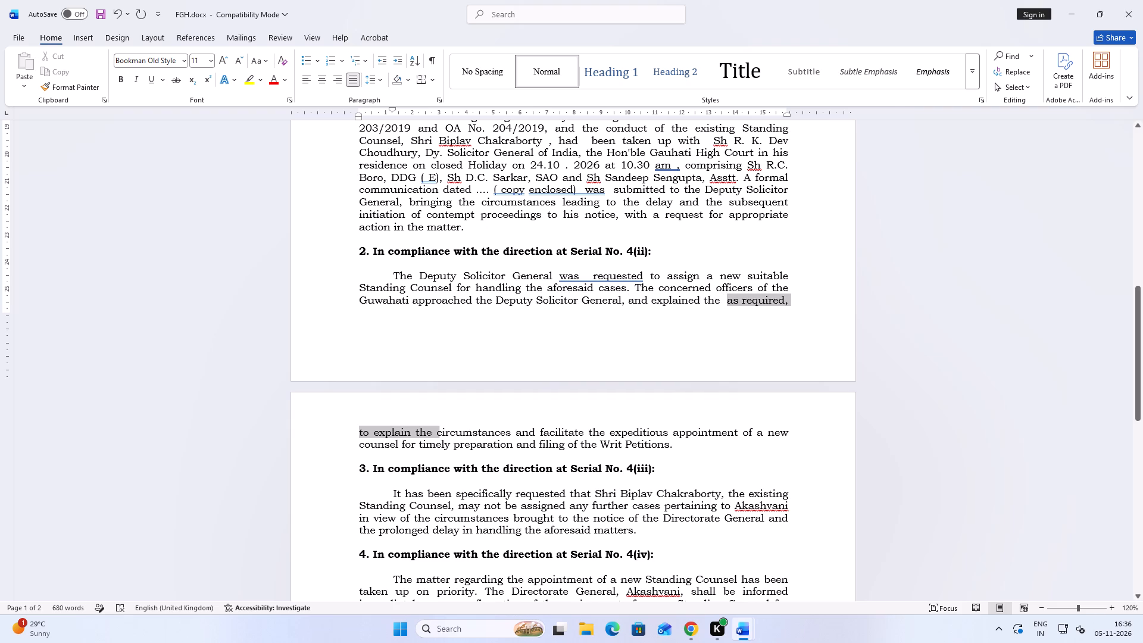
{"action": "left_click_drag", "start_coordinate": [435, 421], "coordinate": [435, 428]}
{"action": "key", "text": "BackSpace"}
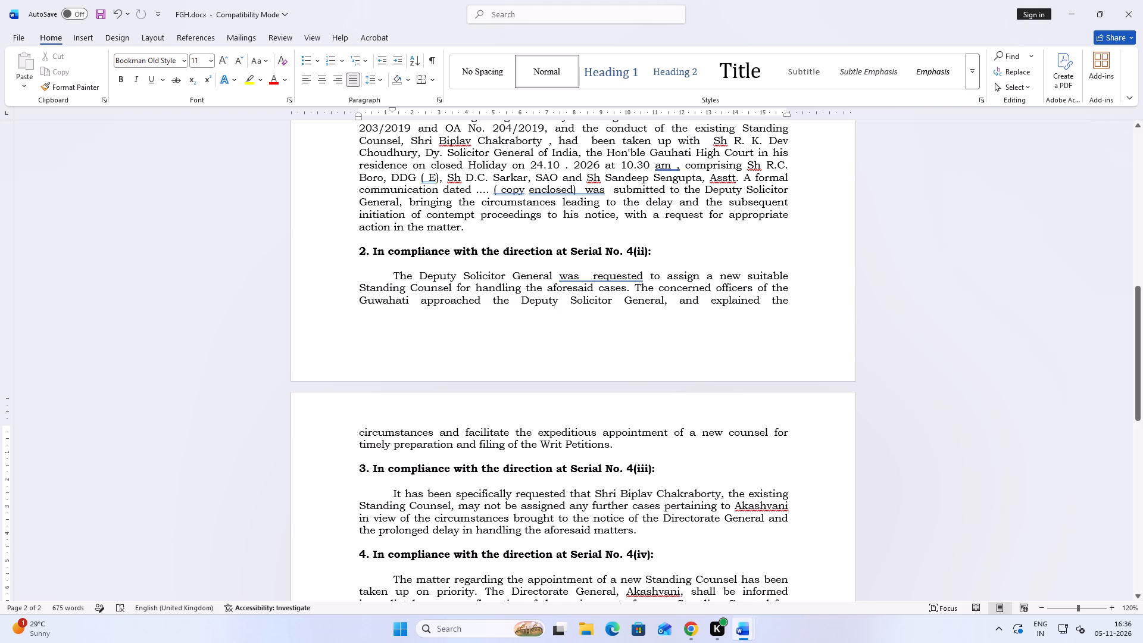
Remove the extra space between "was" and "requested" in the Serial No. 4(ii) paragraph.
{"action": "left_click", "coordinate": [592, 273]}
{"action": "key", "text": "BackSpace"}
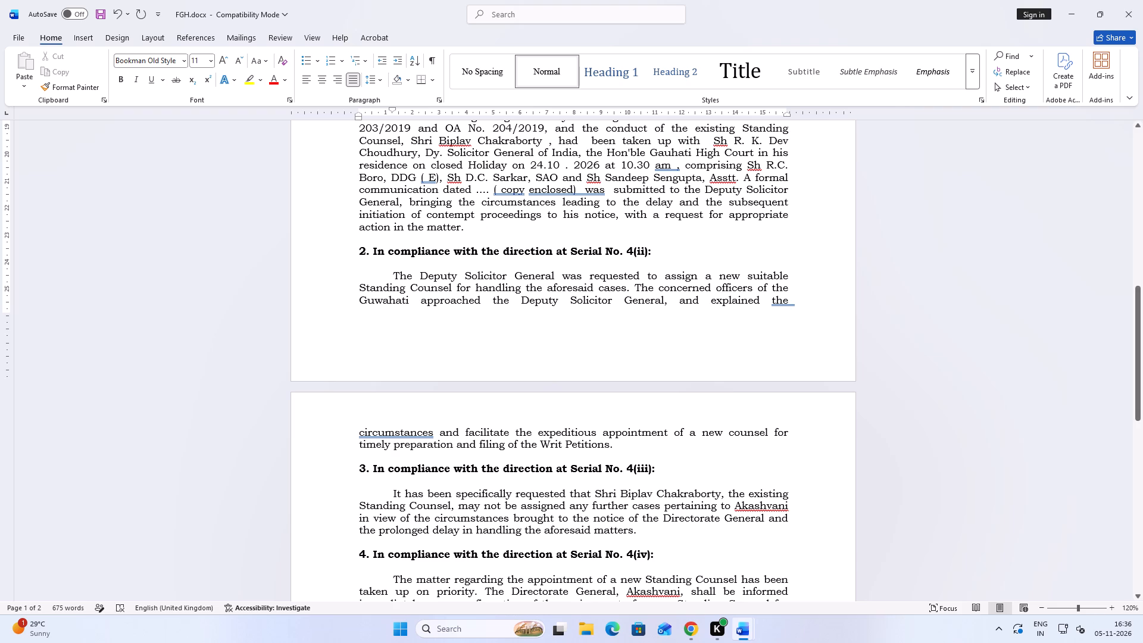
Change "circumstances" to "circumstance" in the last sentence of the Serial No. 4(ii) paragraph.
{"action": "scroll", "coordinate": [571, 377], "scroll_direction": "down", "scroll_amount": 2}
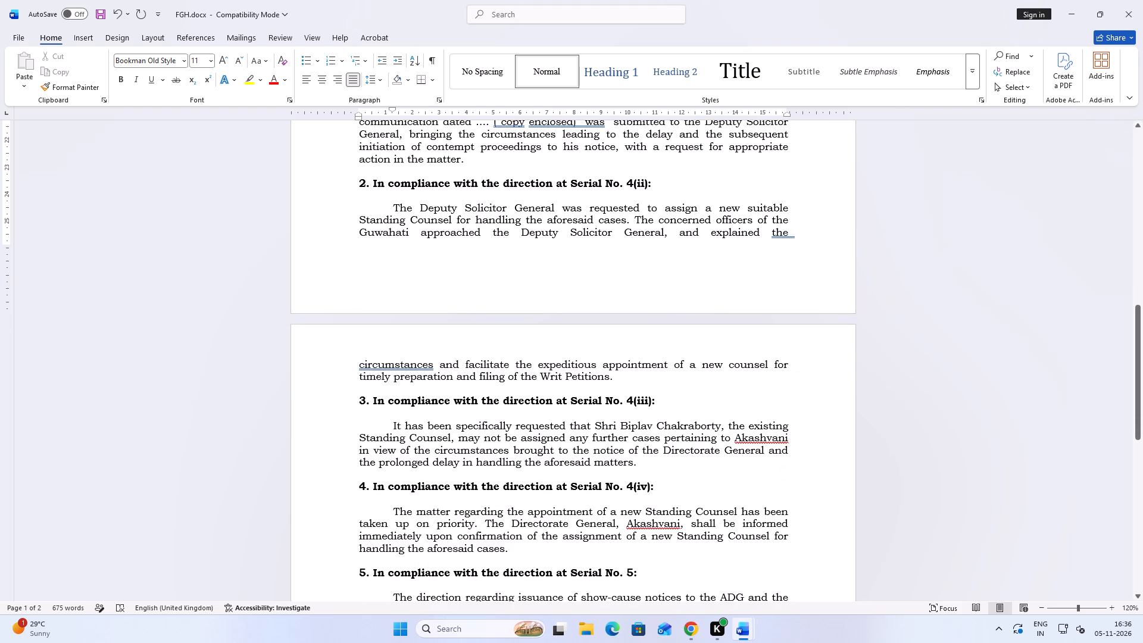
{"action": "left_click", "coordinate": [433, 363]}
{"action": "key", "text": "BackSpace"}
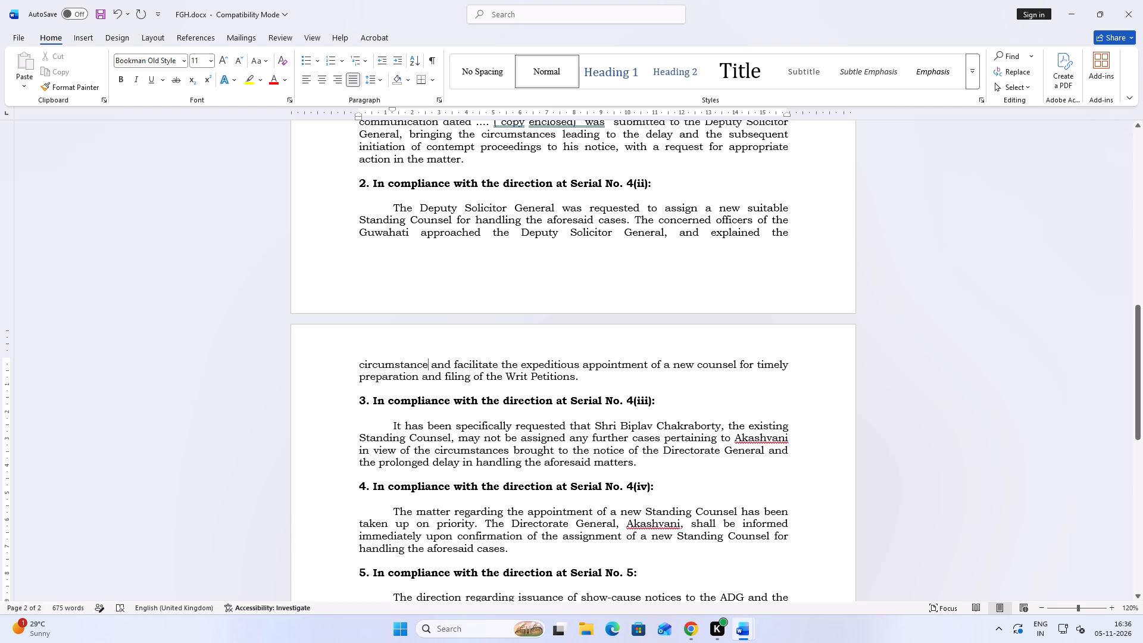
Replace "has been" with "was" before "taken up on priority" in the Serial No. 4(iv) paragraph.
{"action": "left_click", "coordinate": [758, 513]}
{"action": "key", "text": "BackSpace"}
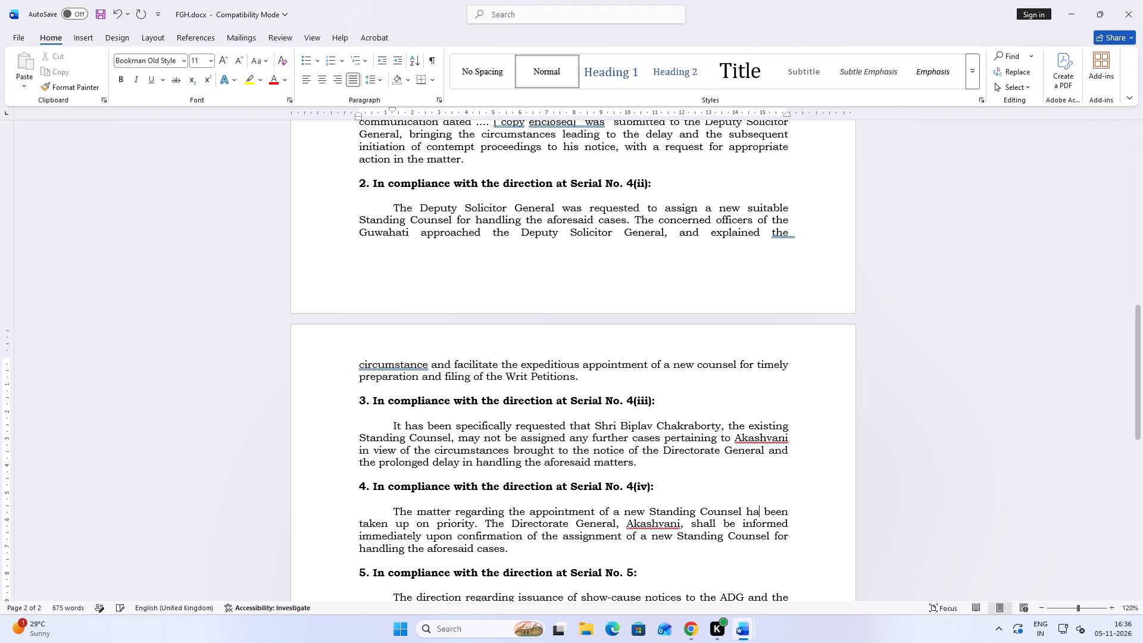
{"action": "key", "text": "BackSpace"}
{"action": "key", "text": "BackSpace"}
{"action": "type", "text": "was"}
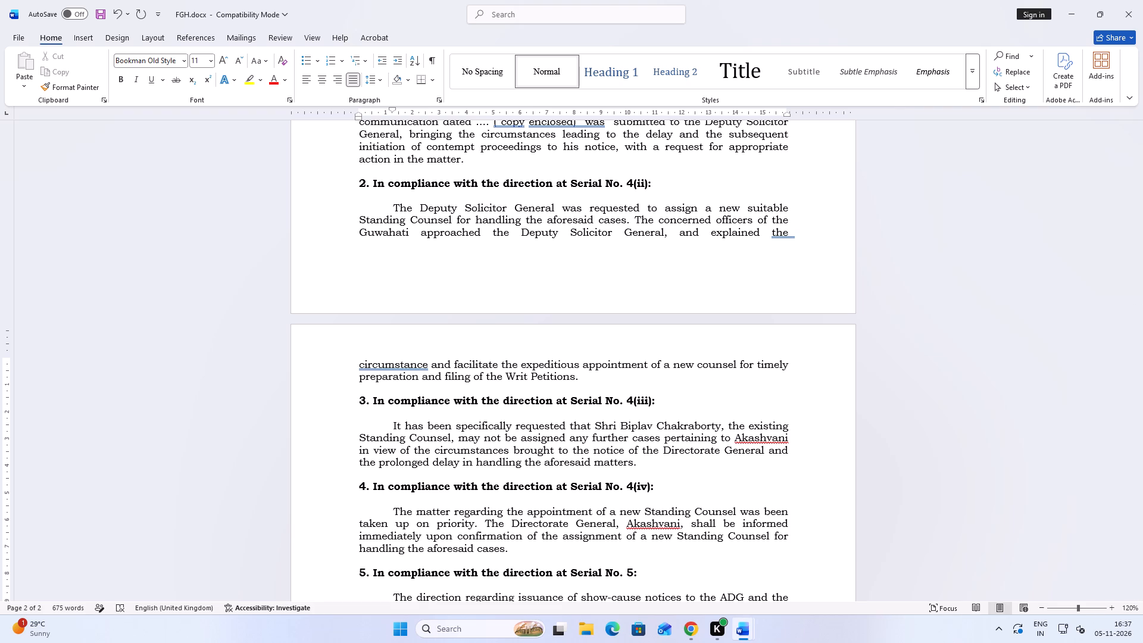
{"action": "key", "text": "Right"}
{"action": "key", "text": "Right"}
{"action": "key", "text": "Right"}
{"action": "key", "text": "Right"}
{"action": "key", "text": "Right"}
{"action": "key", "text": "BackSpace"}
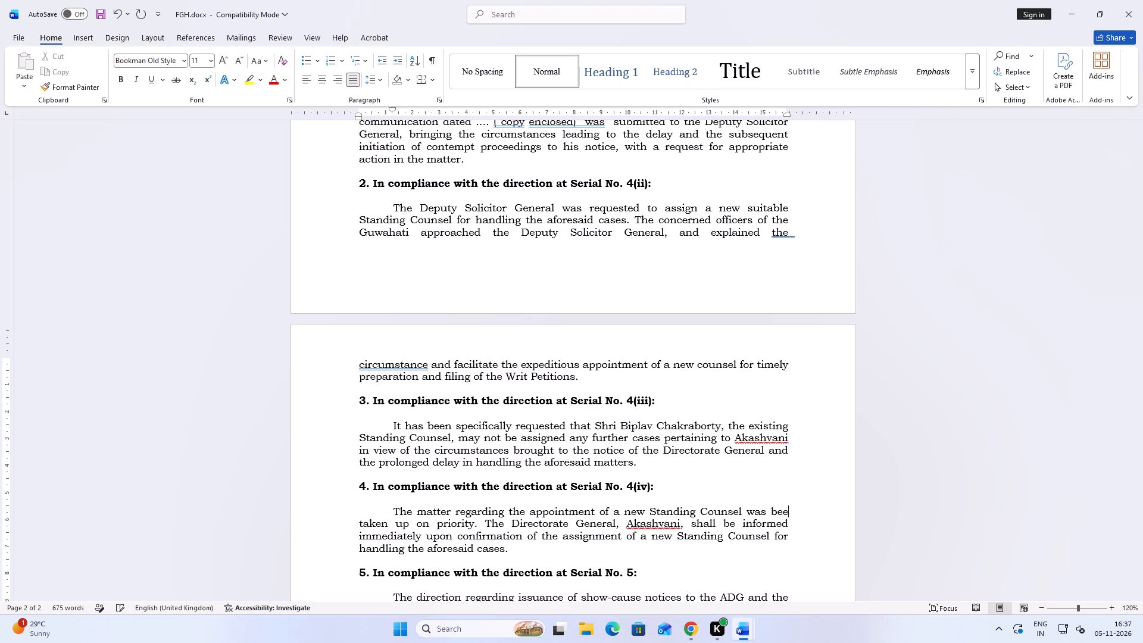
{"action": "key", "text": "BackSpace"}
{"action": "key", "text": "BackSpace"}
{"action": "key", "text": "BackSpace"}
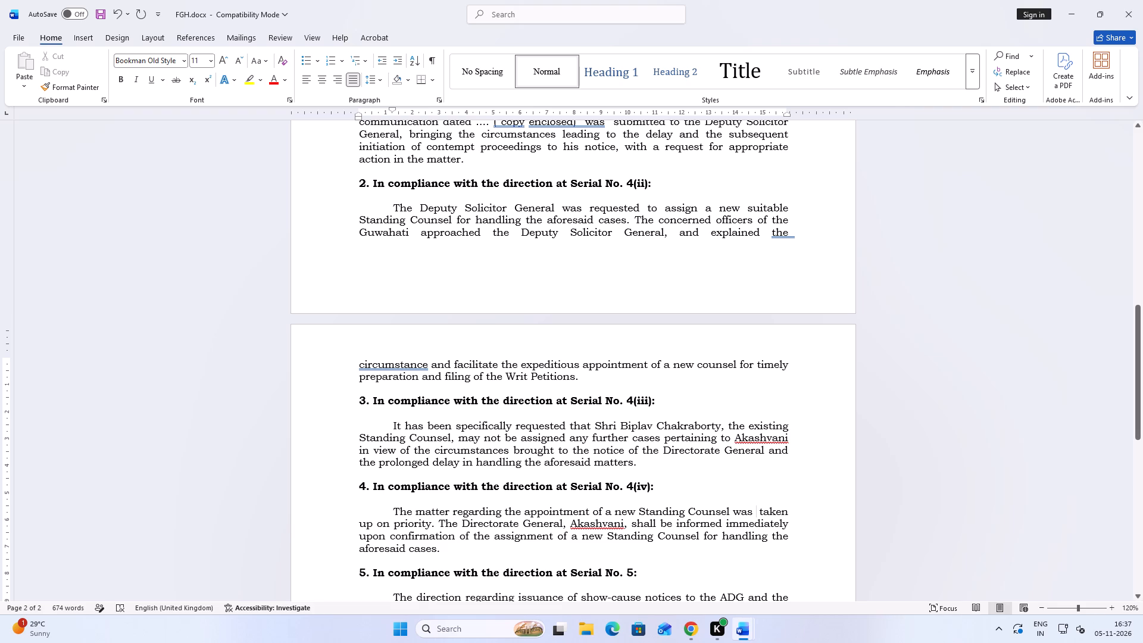
Delete the sentence about informing the Directorate General, Akashvani, from the Serial No. 4(iv) paragraph.
{"action": "left_click_drag", "start_coordinate": [439, 522], "coordinate": [454, 548]}
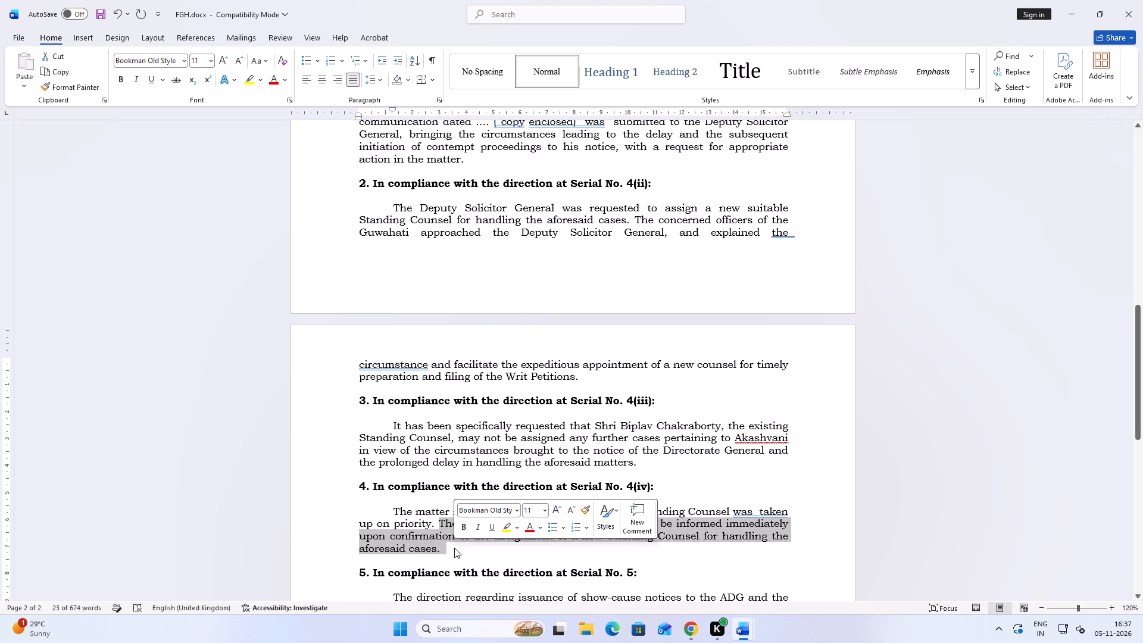
{"action": "key", "text": "BackSpace"}
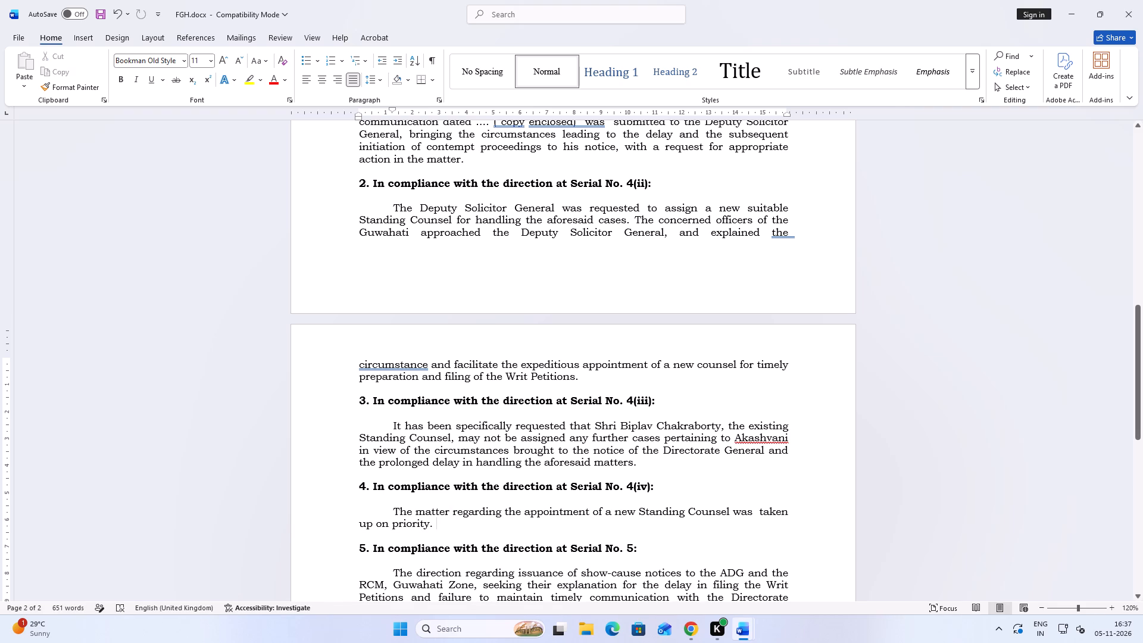
Add after "priority." the new counsel's name with the prefix "Sh.", followed by "has been nominated a new standing counsel vide".
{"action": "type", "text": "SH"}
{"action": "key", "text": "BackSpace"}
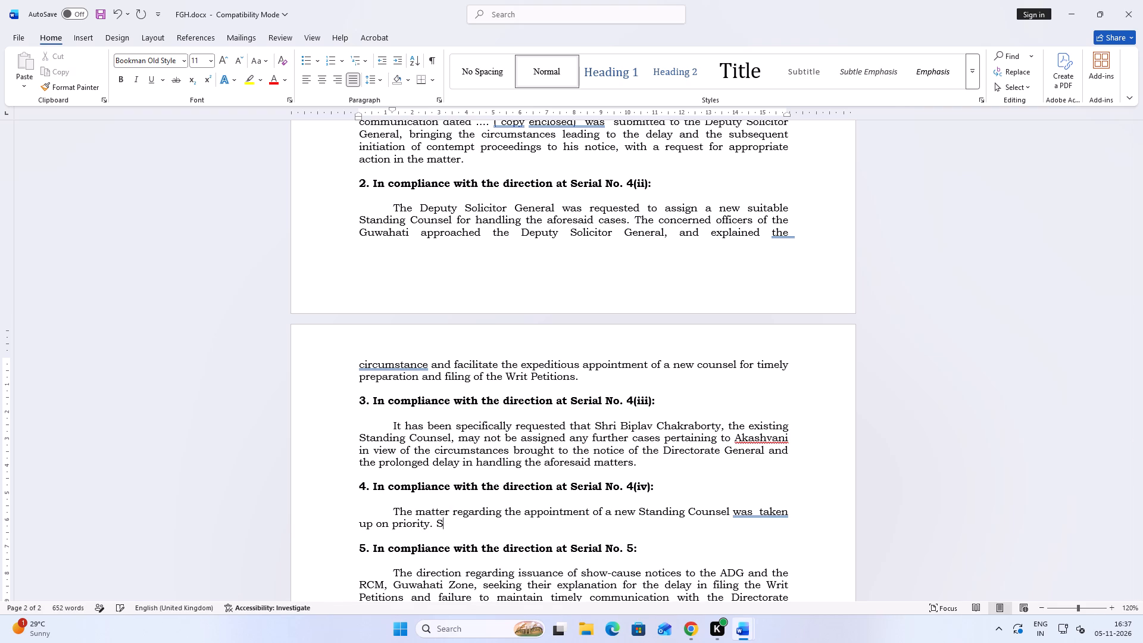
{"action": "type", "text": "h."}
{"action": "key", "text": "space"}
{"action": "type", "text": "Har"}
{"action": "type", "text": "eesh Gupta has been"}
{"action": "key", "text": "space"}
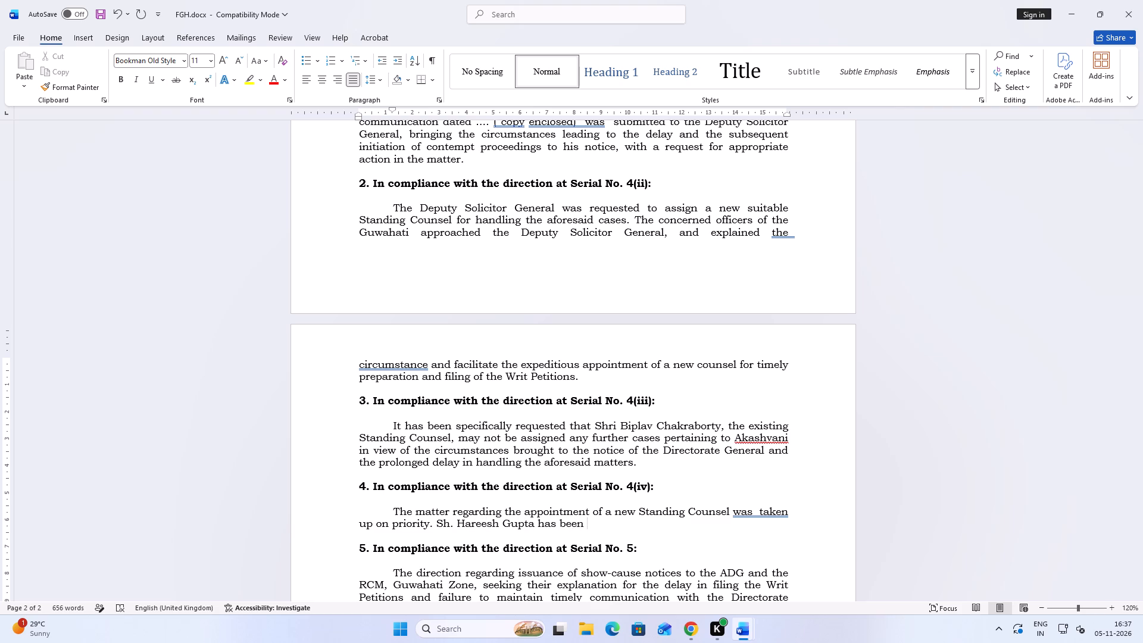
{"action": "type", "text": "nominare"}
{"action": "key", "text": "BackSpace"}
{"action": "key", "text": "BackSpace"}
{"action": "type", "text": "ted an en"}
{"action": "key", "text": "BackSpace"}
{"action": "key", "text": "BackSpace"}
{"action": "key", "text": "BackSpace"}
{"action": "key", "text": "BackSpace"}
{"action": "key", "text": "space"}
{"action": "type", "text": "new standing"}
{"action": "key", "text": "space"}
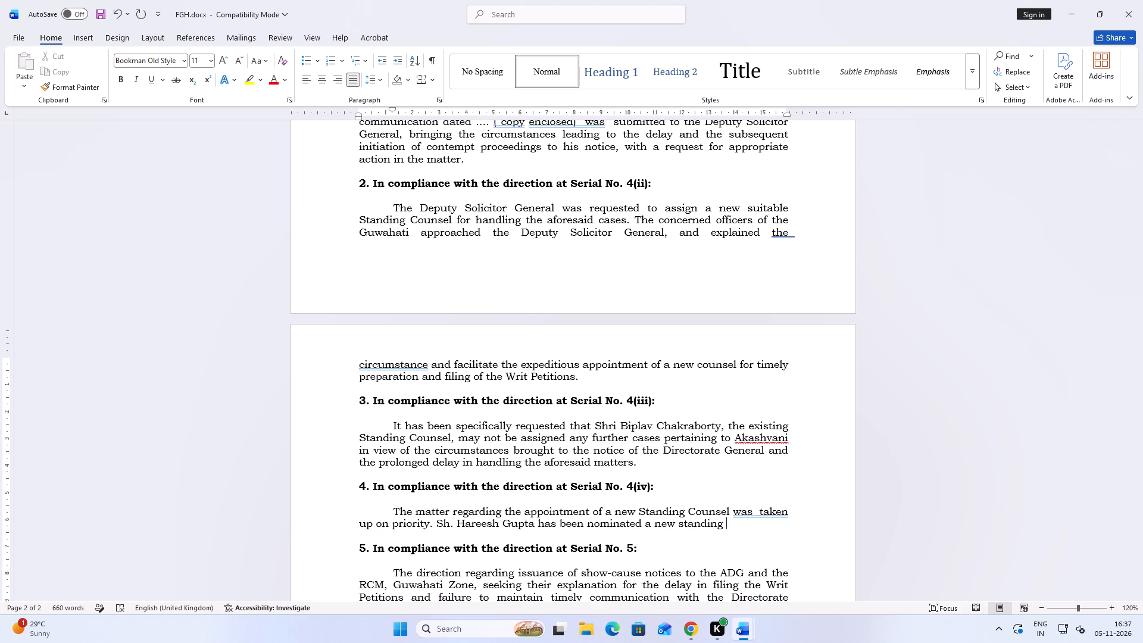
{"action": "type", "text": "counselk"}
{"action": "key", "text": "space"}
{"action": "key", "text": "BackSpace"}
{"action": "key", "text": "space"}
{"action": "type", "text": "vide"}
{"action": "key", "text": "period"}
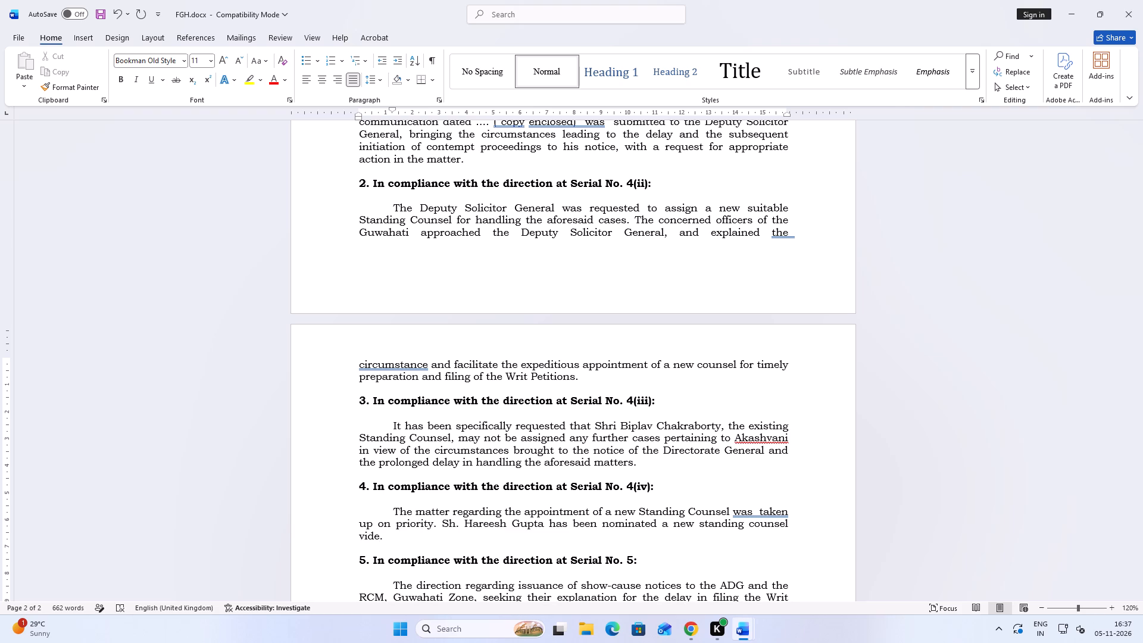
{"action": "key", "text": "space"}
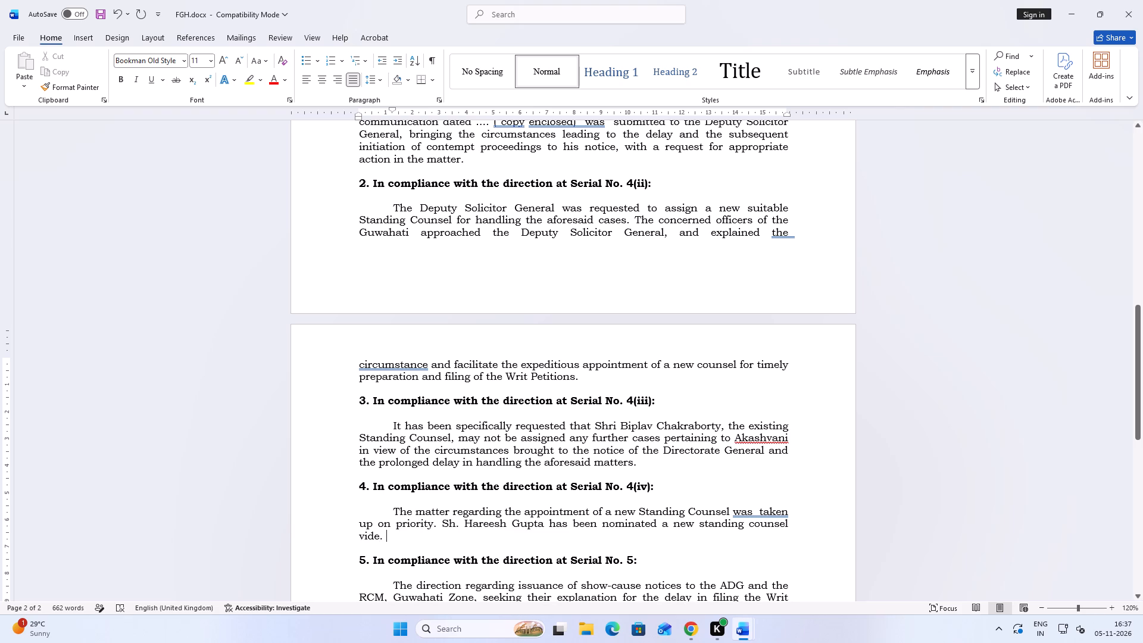
Copy "Deputy Solicitor General" from the Serial No. 4(ii) paragraph to follow "vide", and add "Letter dated" after it.
{"action": "left_click_drag", "start_coordinate": [523, 230], "coordinate": [644, 237]}
{"action": "key", "text": "ctrl+c"}
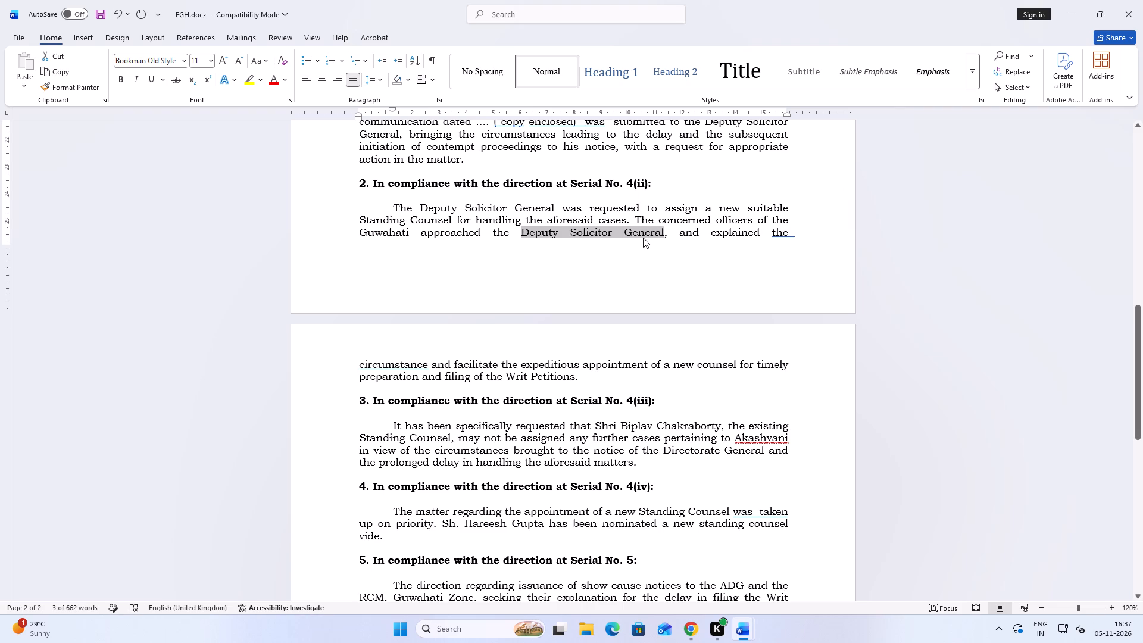
{"action": "left_click", "coordinate": [399, 533]}
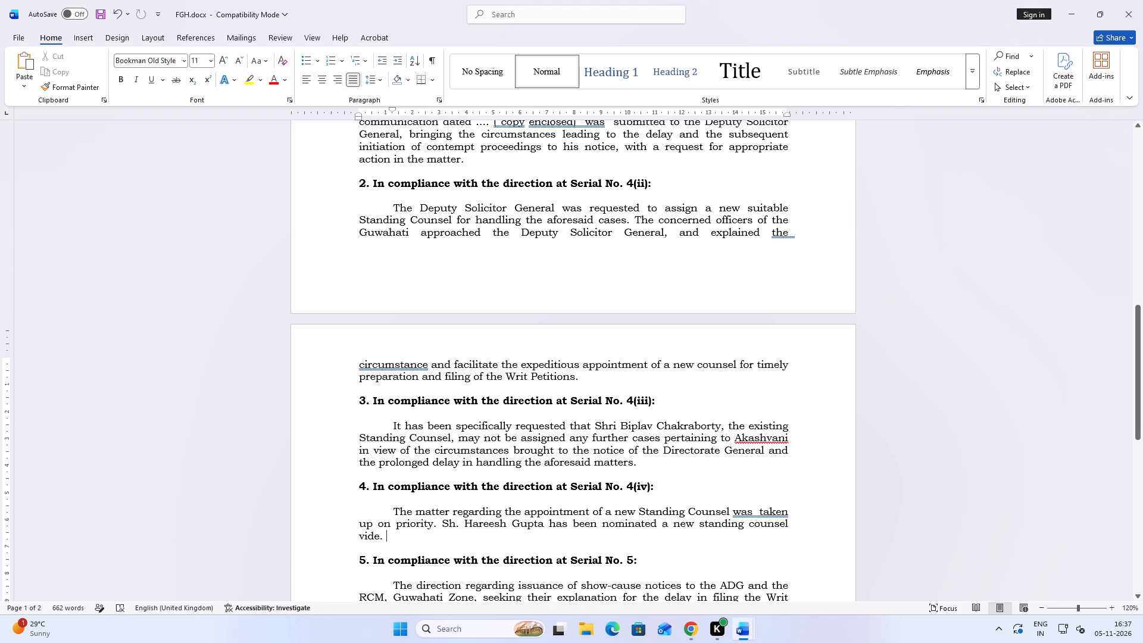
{"action": "key", "text": "BackSpace"}
{"action": "key", "text": "BackSpace"}
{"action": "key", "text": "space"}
{"action": "key", "text": "ctrl+v"}
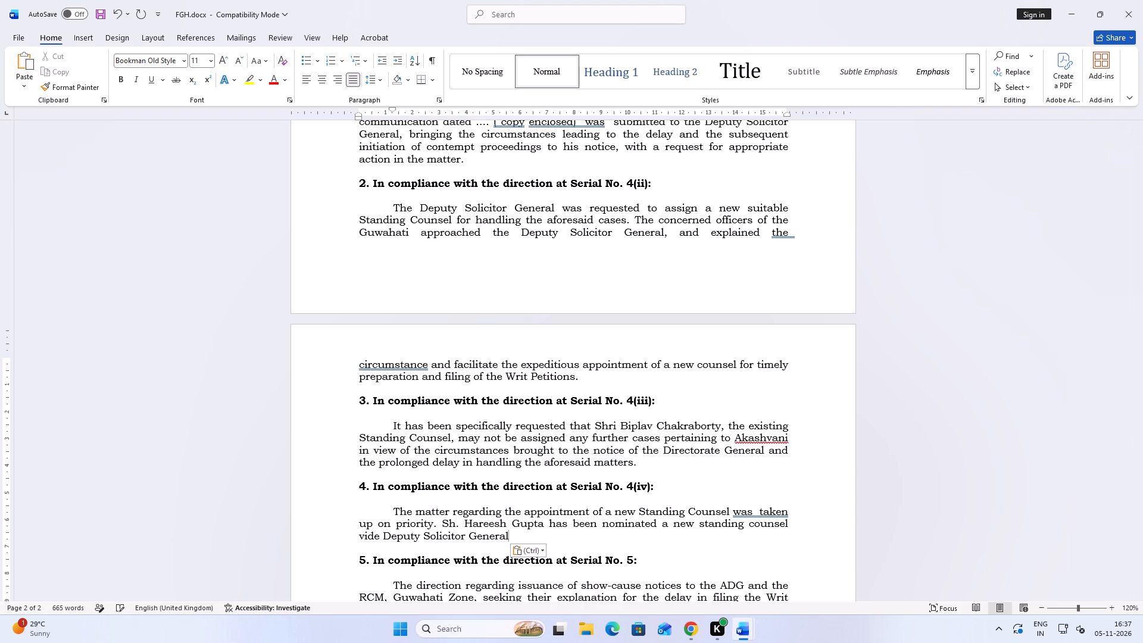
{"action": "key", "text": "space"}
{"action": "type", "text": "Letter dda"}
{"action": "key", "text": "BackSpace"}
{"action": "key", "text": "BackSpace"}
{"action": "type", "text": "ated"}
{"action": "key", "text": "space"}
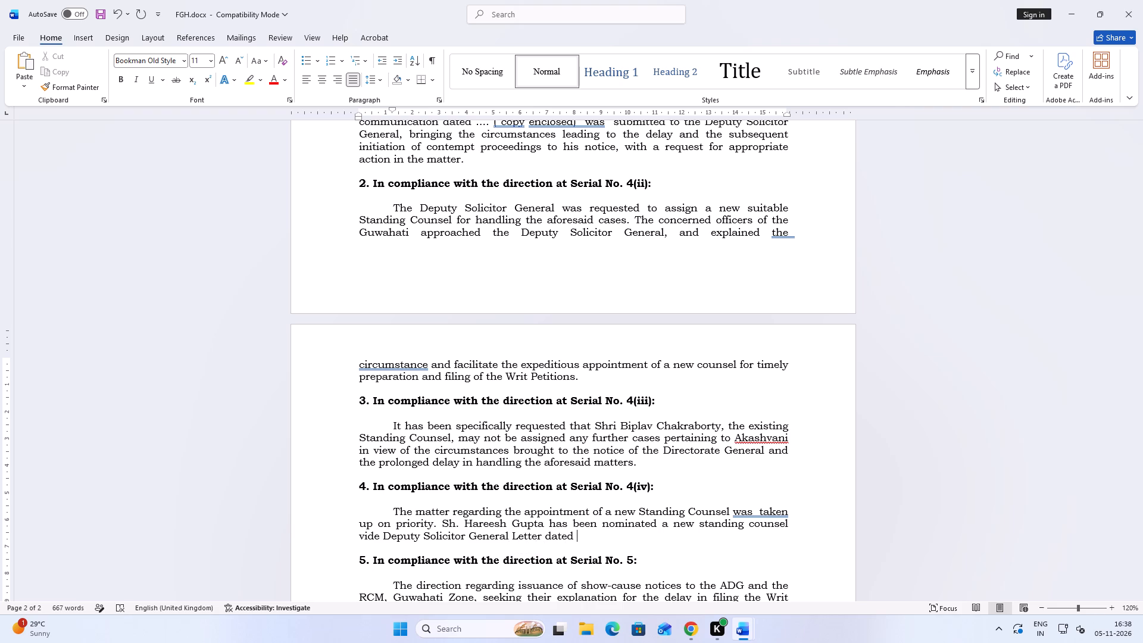
Complete the letter reference with a dotted blank for the date and "(copy enclosed)".
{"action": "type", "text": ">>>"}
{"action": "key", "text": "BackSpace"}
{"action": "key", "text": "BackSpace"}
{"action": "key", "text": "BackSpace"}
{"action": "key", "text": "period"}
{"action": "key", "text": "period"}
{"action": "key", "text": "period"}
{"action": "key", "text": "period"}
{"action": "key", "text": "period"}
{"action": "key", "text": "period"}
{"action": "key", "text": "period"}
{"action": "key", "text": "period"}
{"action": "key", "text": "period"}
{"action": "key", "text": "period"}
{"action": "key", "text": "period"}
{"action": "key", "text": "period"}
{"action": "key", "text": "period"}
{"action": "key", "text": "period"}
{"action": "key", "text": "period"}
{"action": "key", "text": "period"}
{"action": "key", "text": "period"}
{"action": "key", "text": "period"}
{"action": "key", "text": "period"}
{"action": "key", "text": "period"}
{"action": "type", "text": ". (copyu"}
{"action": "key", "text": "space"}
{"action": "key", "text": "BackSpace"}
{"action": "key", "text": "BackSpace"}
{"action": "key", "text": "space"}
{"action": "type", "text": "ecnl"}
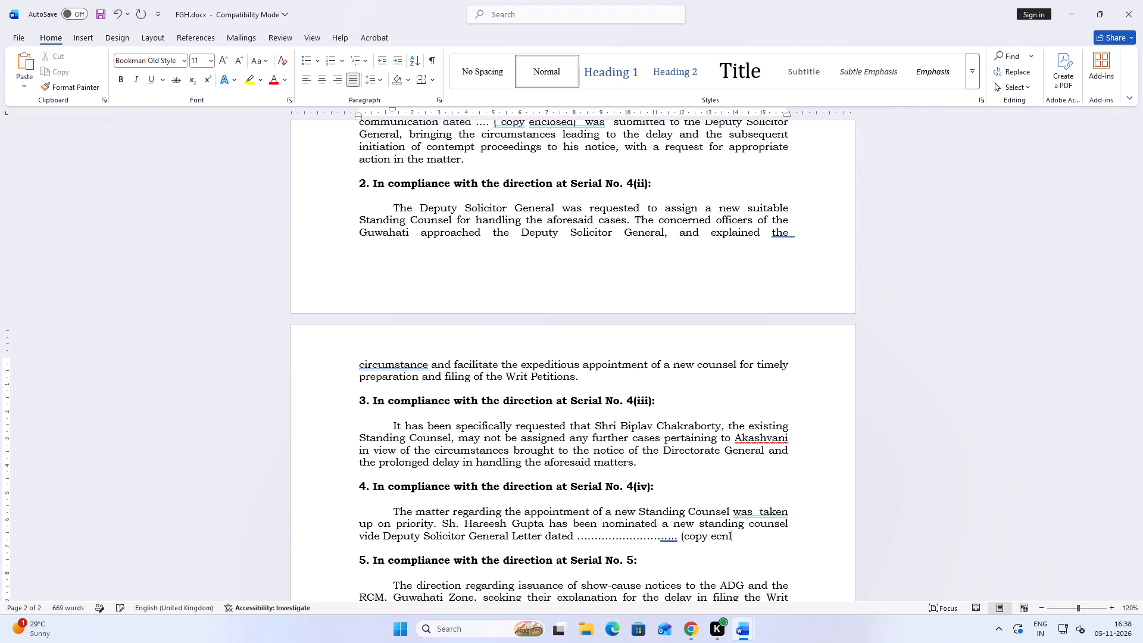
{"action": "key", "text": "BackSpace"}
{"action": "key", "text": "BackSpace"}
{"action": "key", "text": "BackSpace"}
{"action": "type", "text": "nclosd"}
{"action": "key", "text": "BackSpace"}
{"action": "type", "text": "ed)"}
Start a sentence after "(copy enclosed)" in the Serial No. 4(iv) paragraph: "However the concerned officer from AIR Guwahati at personal meeting".
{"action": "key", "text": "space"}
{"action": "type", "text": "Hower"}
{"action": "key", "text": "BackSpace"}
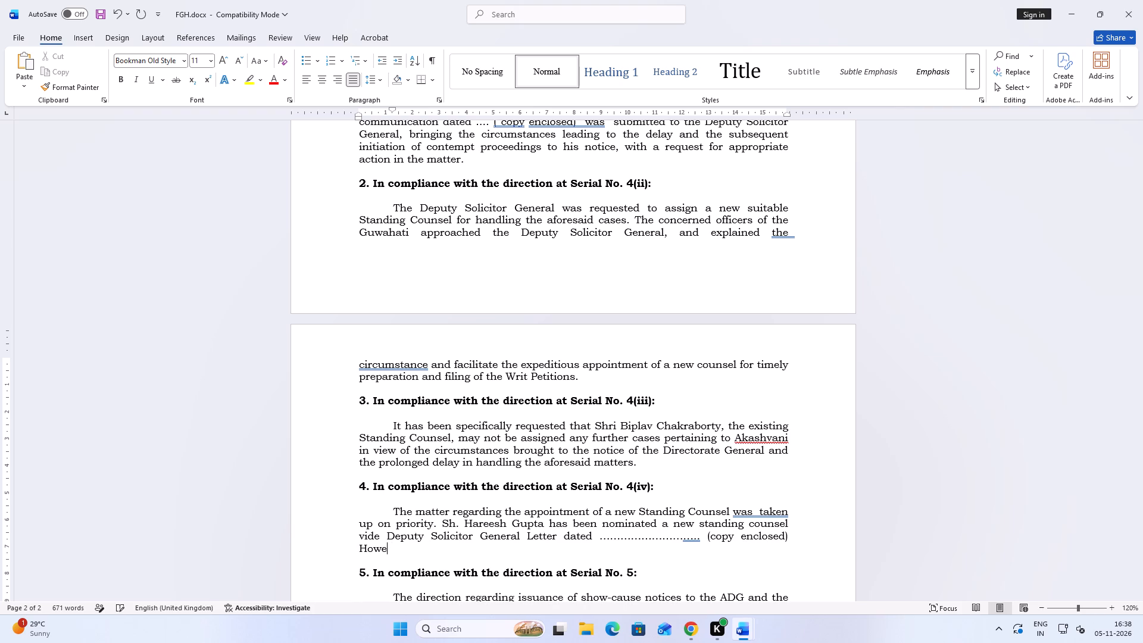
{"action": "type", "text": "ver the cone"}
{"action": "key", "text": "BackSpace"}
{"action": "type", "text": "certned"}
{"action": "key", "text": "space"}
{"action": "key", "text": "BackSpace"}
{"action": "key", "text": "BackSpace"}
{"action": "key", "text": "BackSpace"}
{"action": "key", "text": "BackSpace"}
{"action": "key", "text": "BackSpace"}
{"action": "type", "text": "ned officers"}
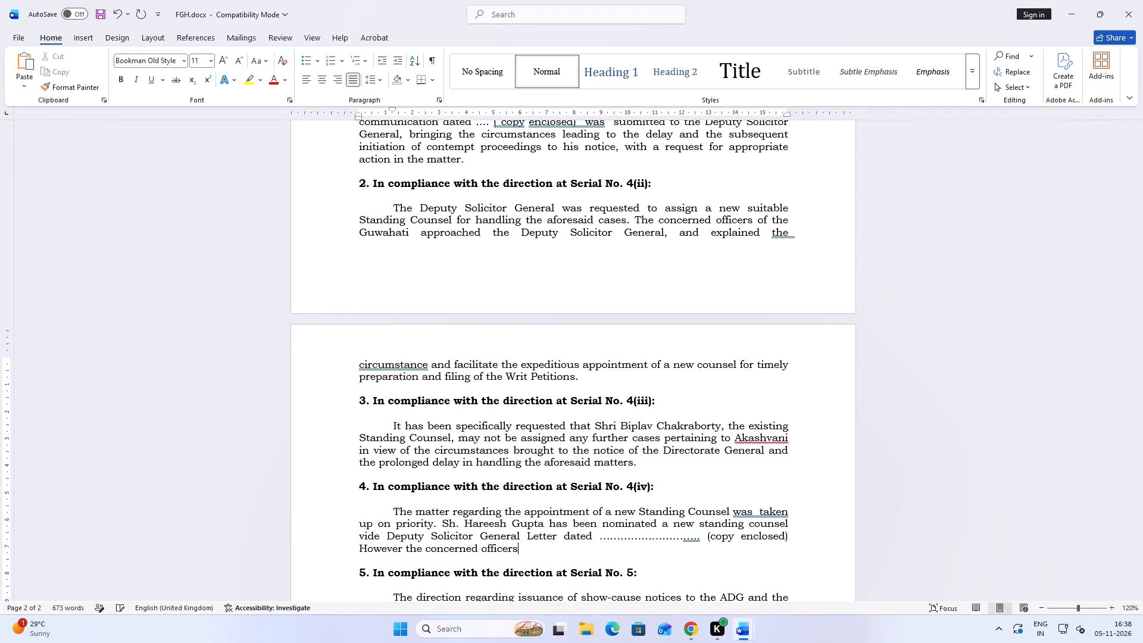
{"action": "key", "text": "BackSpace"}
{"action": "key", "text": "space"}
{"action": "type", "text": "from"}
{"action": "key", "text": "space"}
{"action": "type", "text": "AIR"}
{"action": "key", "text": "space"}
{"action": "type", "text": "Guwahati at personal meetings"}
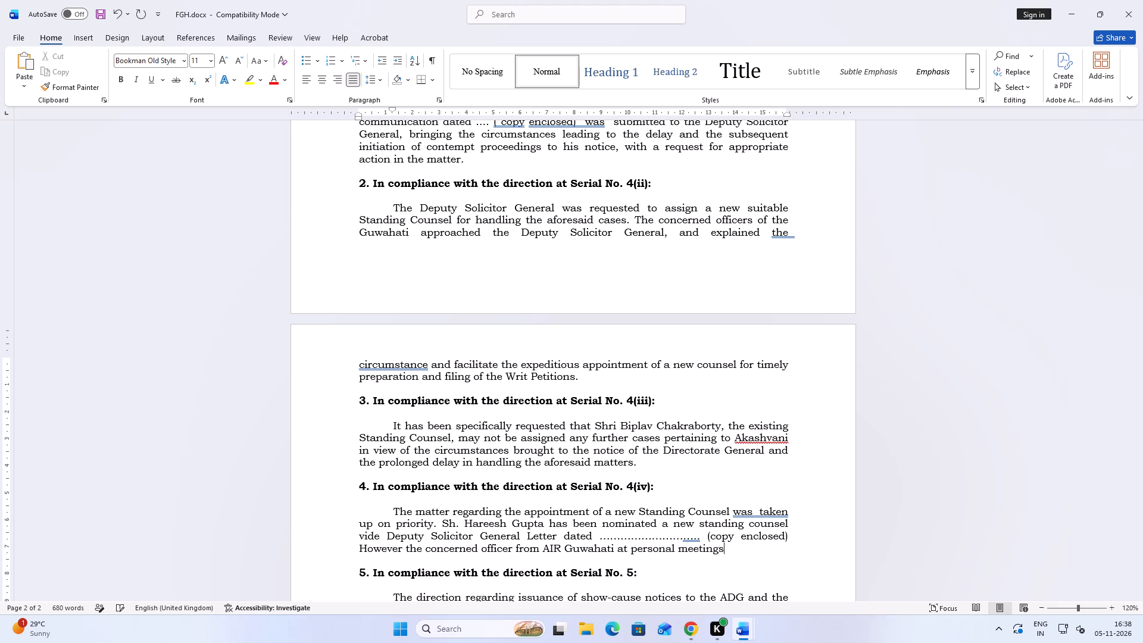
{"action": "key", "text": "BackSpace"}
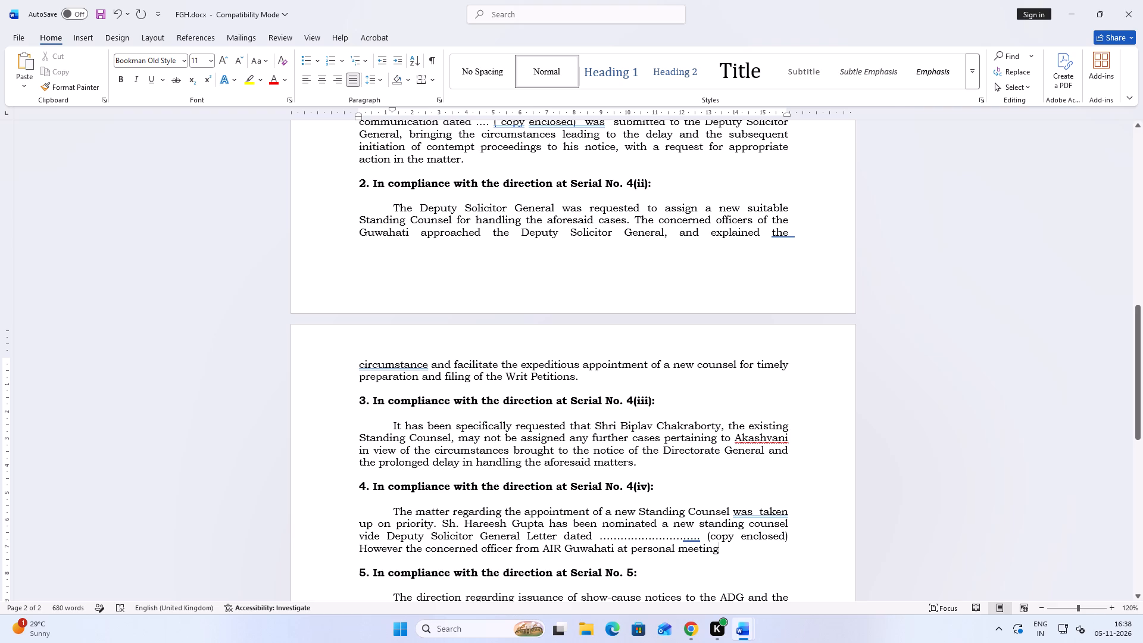
Replace "at" before "personal meeting" with "had" and return to the end of the sentence.
{"action": "left_click", "coordinate": [629, 546]}
{"action": "key", "text": "BackSpace"}
{"action": "key", "text": "BackSpace"}
{"action": "key", "text": "BackSpace"}
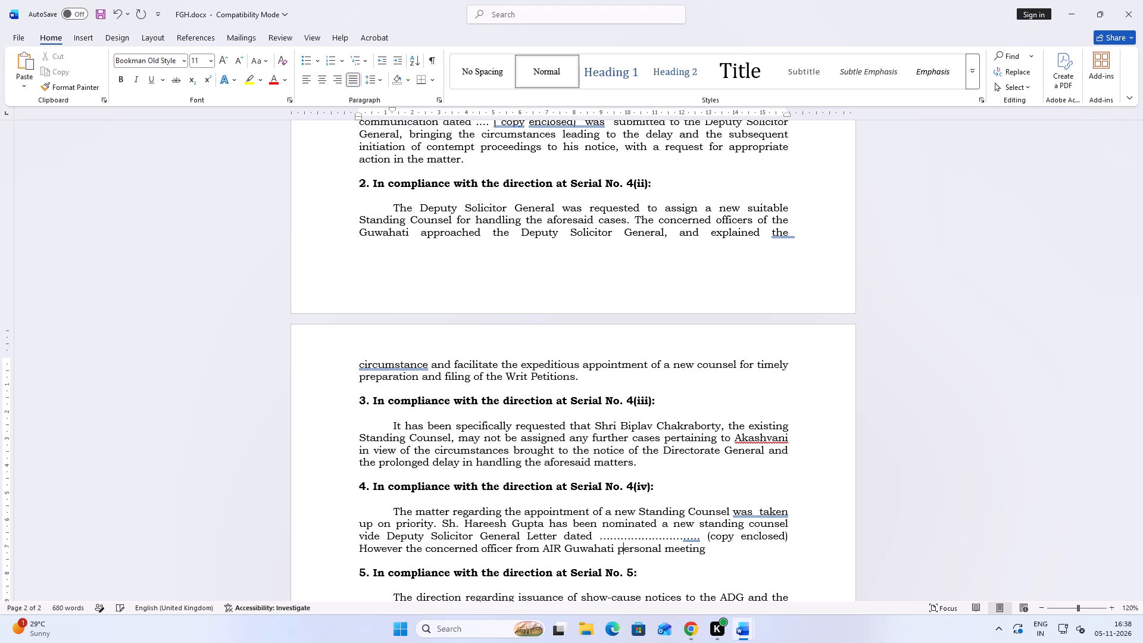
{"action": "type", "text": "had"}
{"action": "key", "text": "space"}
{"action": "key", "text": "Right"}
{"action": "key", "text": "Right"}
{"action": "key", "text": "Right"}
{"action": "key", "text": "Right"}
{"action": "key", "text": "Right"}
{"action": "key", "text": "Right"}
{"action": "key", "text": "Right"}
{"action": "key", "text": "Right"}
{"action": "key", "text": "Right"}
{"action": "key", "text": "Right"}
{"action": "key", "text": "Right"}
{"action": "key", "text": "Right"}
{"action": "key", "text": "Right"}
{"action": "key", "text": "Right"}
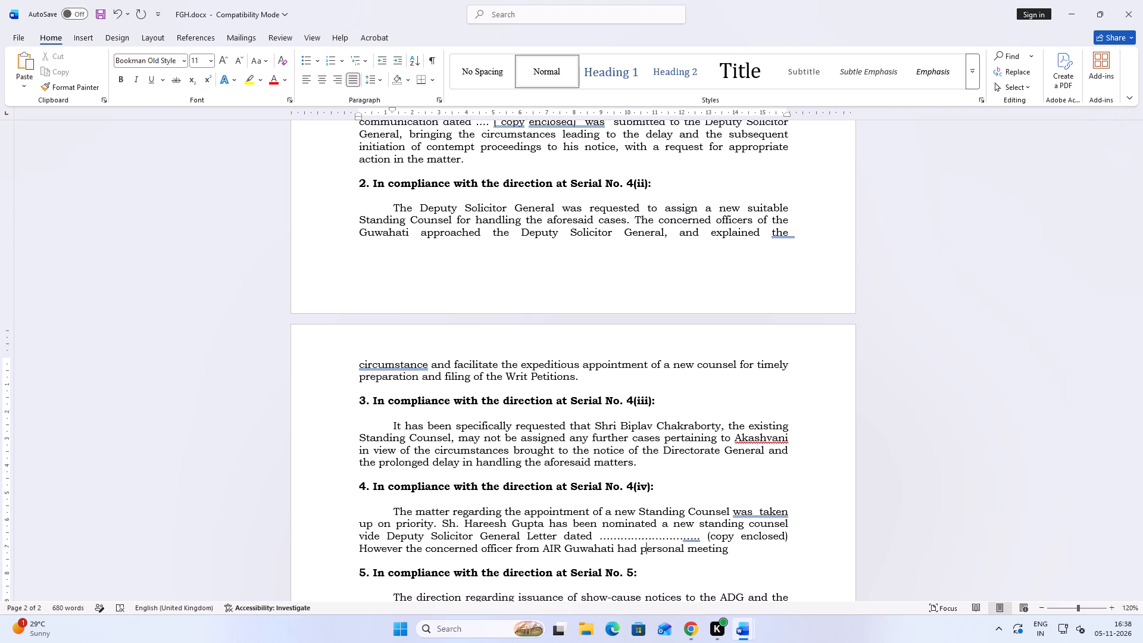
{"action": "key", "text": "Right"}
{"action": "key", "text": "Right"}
Continue the sentence with the meeting date: "on the same day i.e.; on 24.10.2026".
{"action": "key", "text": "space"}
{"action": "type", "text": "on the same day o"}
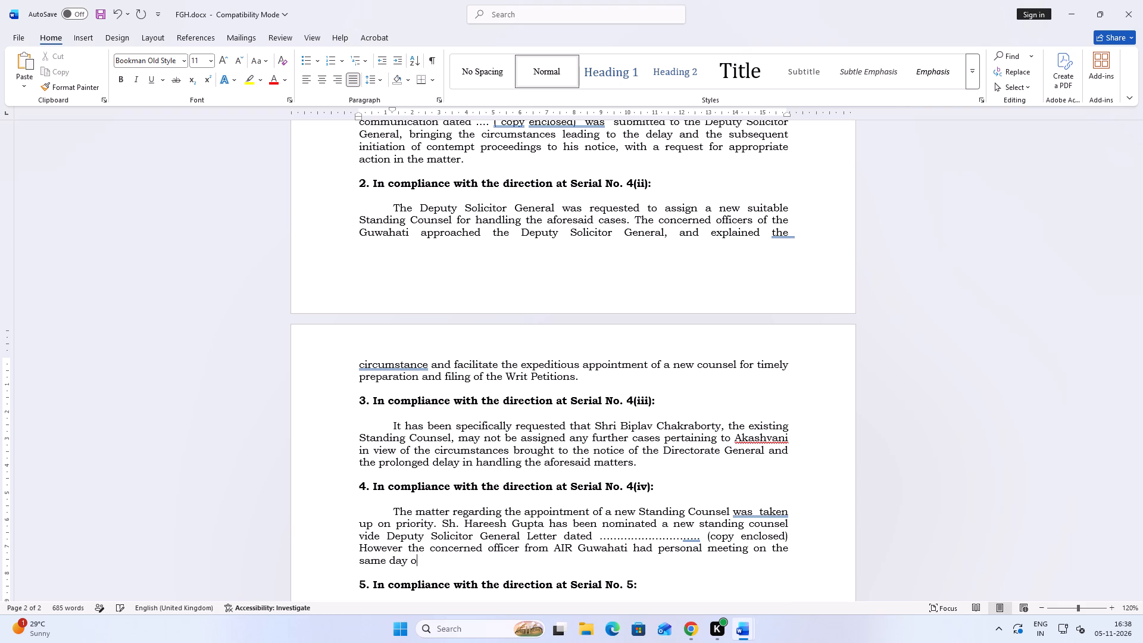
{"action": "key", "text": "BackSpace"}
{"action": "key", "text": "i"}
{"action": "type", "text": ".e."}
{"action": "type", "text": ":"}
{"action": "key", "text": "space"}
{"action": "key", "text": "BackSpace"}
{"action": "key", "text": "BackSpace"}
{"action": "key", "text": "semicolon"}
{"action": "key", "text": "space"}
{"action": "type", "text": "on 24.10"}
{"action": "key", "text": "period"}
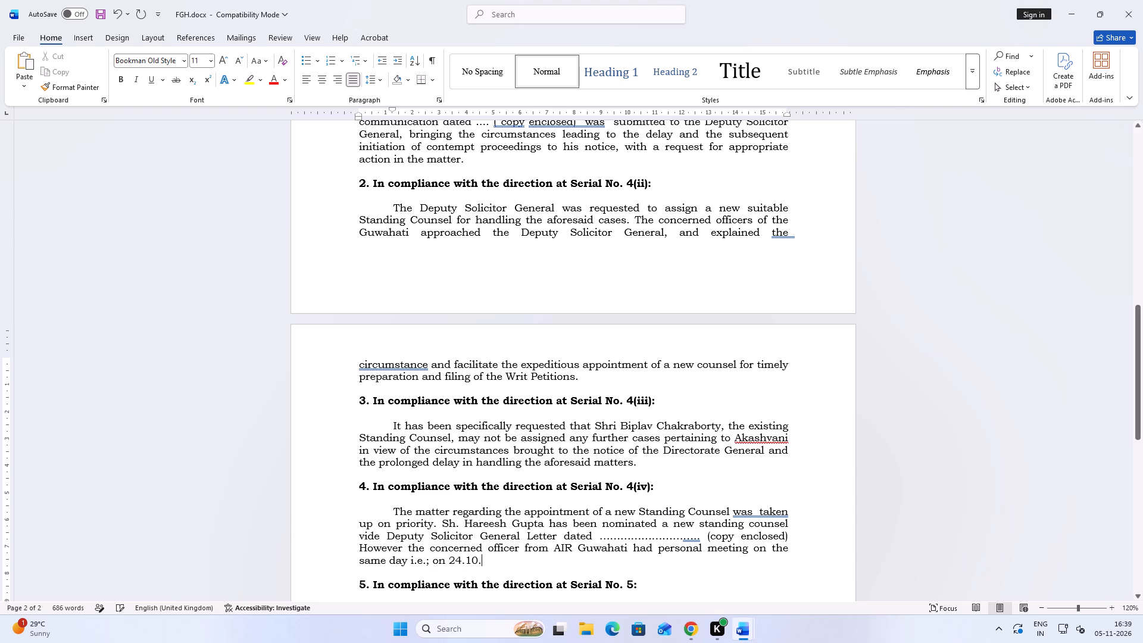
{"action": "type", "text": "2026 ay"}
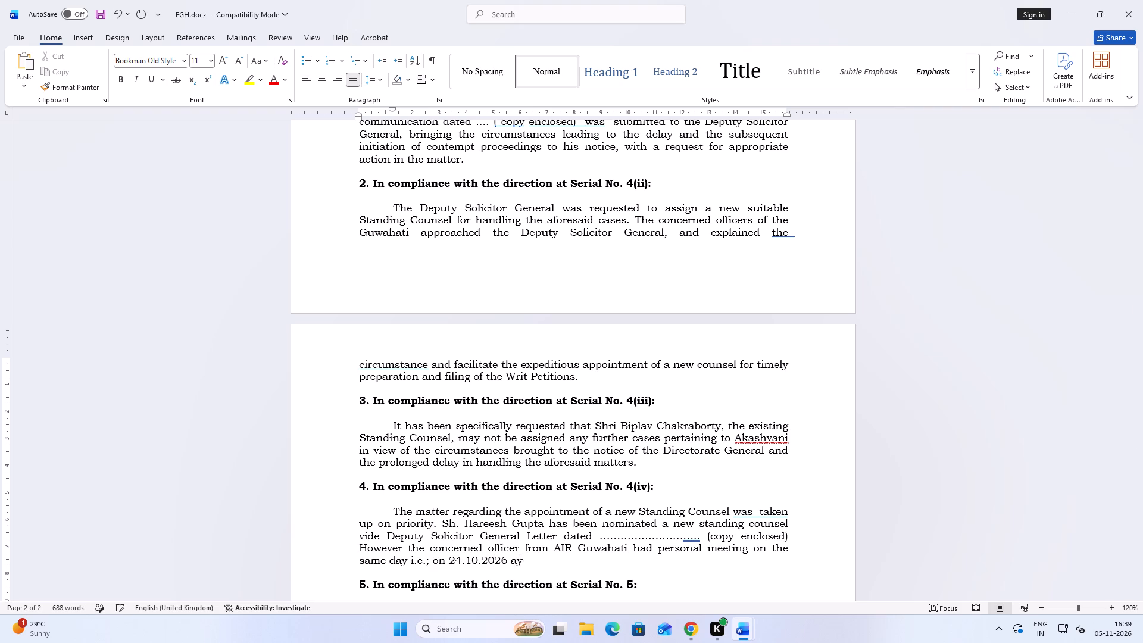
Add "at the residence of Shri Gupta and handed over" after the meeting date.
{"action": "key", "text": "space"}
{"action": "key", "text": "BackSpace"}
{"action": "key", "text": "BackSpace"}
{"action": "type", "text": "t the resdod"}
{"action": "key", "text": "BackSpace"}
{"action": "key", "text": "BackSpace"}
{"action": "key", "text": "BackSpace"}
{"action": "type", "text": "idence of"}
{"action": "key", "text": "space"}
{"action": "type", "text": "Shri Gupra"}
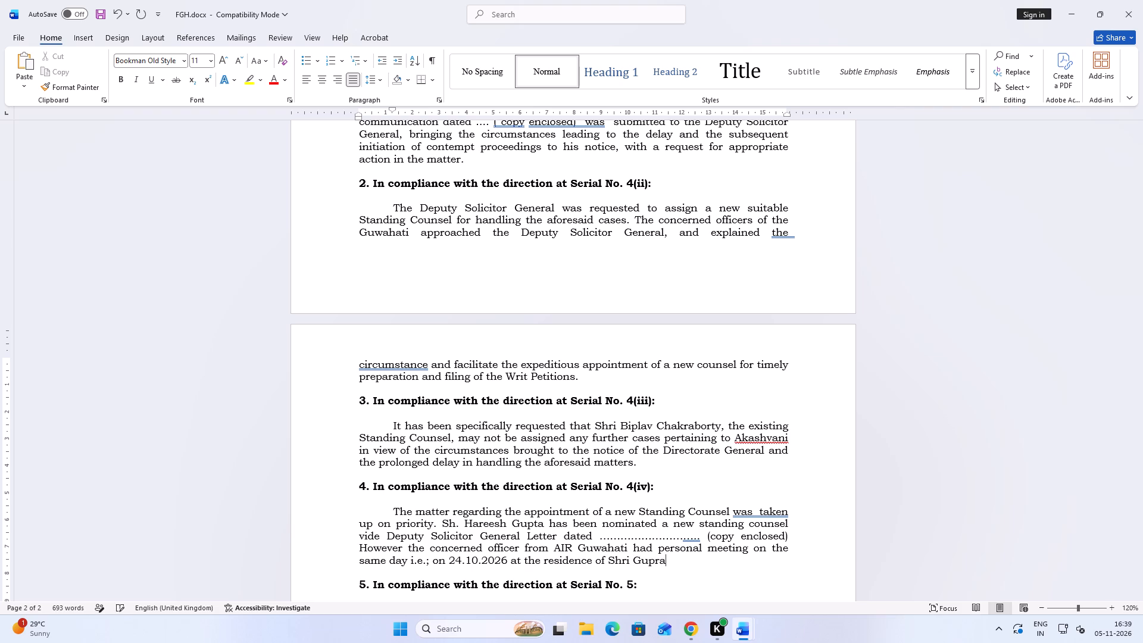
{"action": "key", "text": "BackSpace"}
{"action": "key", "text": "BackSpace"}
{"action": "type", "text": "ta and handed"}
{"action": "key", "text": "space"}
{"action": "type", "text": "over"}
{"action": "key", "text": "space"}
Continue the sentence with "all relevant documents to prepare WP(C) for onward submission".
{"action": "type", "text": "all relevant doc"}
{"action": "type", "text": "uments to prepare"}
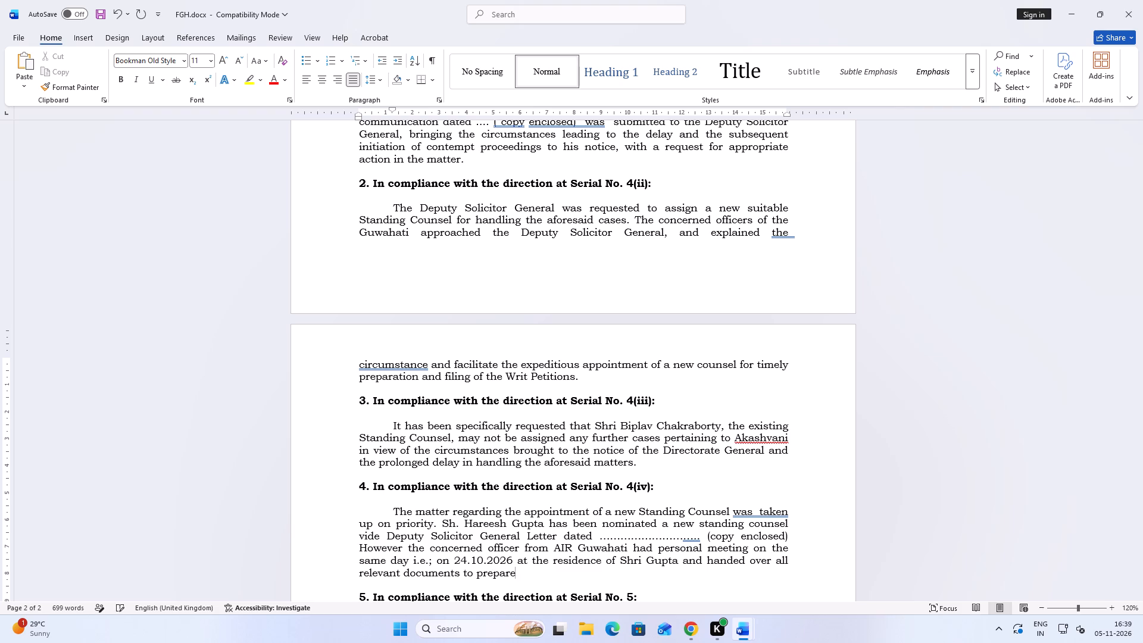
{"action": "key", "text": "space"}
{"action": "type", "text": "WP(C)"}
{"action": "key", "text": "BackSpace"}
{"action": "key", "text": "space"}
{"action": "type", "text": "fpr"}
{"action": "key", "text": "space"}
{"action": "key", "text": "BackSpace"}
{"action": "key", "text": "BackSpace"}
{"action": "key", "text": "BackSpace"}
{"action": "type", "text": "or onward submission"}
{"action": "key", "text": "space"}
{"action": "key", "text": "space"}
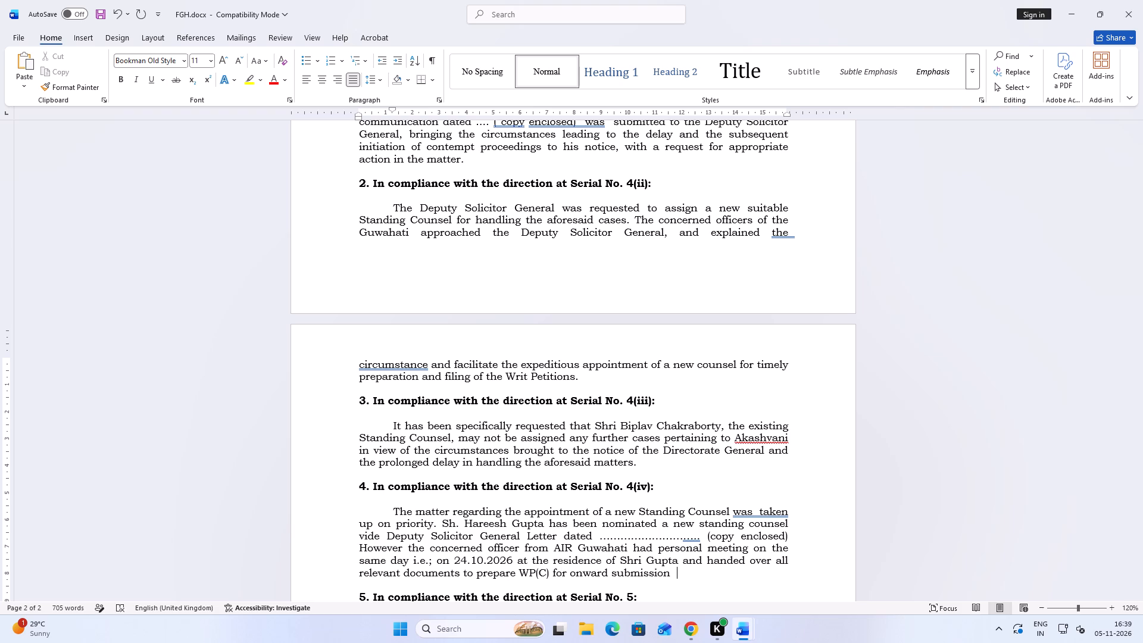
Add the recipient of the submission: "the Directorate General, Akashvani New Delhi".
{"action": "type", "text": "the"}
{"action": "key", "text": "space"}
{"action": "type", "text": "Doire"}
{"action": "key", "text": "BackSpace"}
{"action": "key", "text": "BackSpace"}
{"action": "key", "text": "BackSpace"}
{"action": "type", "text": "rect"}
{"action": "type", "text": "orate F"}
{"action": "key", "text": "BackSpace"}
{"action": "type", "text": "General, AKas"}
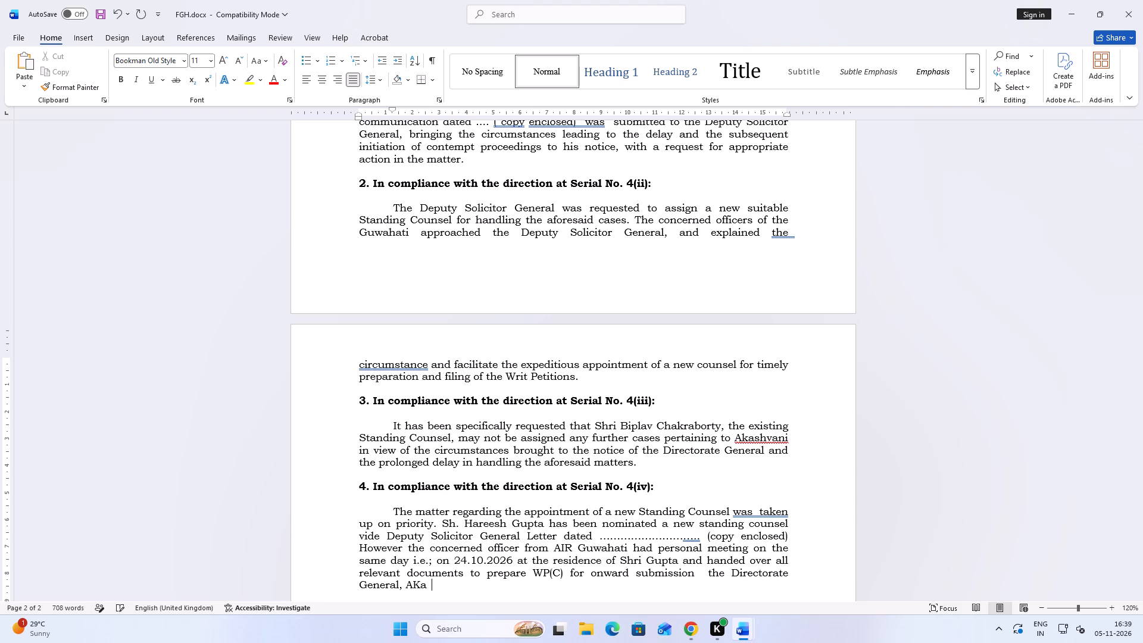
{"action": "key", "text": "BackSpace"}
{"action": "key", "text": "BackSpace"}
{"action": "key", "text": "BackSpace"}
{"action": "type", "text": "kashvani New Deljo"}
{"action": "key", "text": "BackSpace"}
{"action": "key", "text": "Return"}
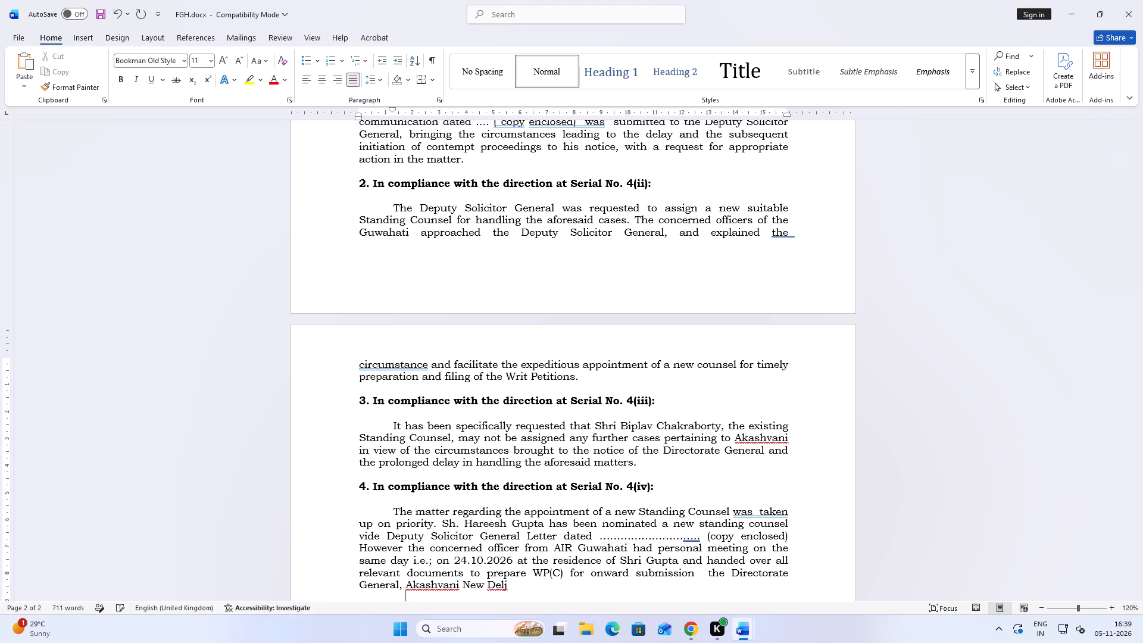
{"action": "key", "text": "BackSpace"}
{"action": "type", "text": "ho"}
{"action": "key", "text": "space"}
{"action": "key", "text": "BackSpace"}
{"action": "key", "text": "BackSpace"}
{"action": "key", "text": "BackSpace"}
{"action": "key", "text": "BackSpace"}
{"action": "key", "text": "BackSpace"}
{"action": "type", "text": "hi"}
Finish the Serial No. 4(iv) paragraph with "for vetting /approval.".
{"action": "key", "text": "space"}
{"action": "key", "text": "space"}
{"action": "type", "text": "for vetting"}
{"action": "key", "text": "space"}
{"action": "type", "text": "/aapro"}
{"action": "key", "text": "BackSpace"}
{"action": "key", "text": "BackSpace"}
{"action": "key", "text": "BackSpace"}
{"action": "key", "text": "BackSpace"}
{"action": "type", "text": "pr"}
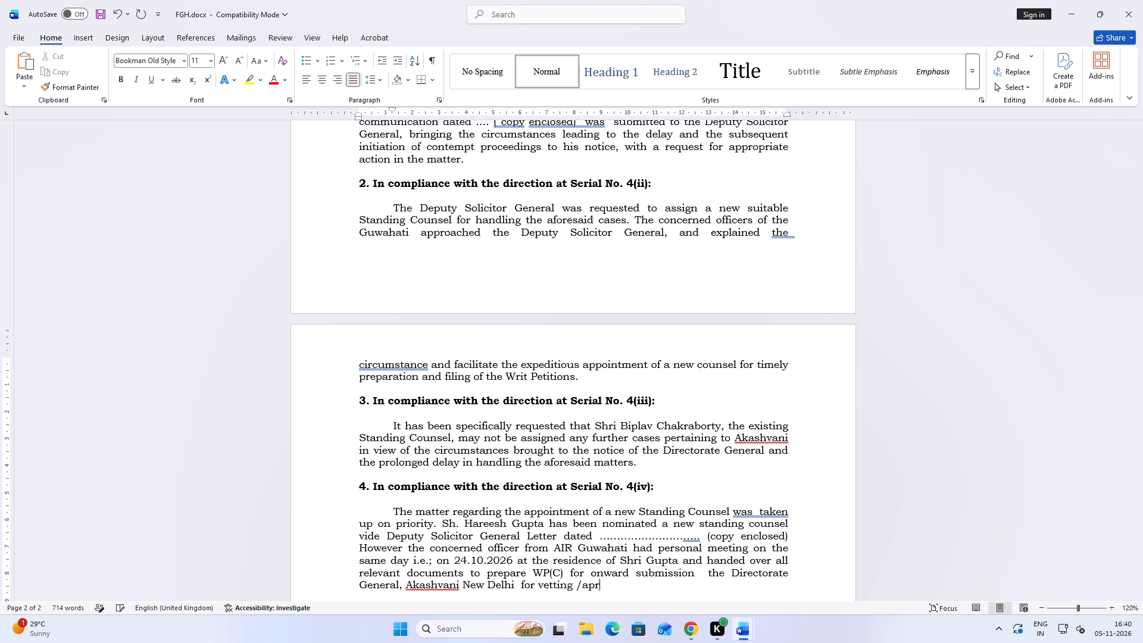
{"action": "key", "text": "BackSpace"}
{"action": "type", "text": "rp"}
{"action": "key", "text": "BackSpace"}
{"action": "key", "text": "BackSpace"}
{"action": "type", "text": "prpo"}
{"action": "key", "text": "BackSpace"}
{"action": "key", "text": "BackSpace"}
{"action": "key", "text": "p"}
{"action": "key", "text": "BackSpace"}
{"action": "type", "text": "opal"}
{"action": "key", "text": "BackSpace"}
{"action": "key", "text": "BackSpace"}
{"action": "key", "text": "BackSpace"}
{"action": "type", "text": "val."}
Delete the sentence about the concerned officers furnishing their explanations from the Serial No. 5 paragraph.
{"action": "scroll", "coordinate": [606, 585], "scroll_direction": "down", "scroll_amount": 3}
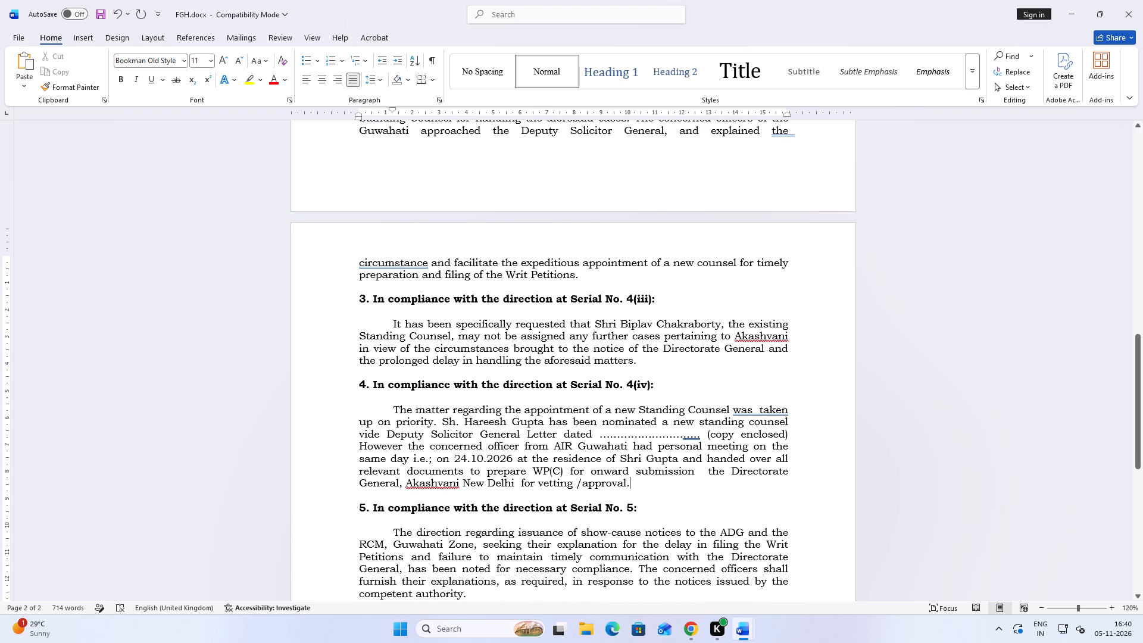
{"action": "scroll", "coordinate": [556, 485], "scroll_direction": "down", "scroll_amount": 4}
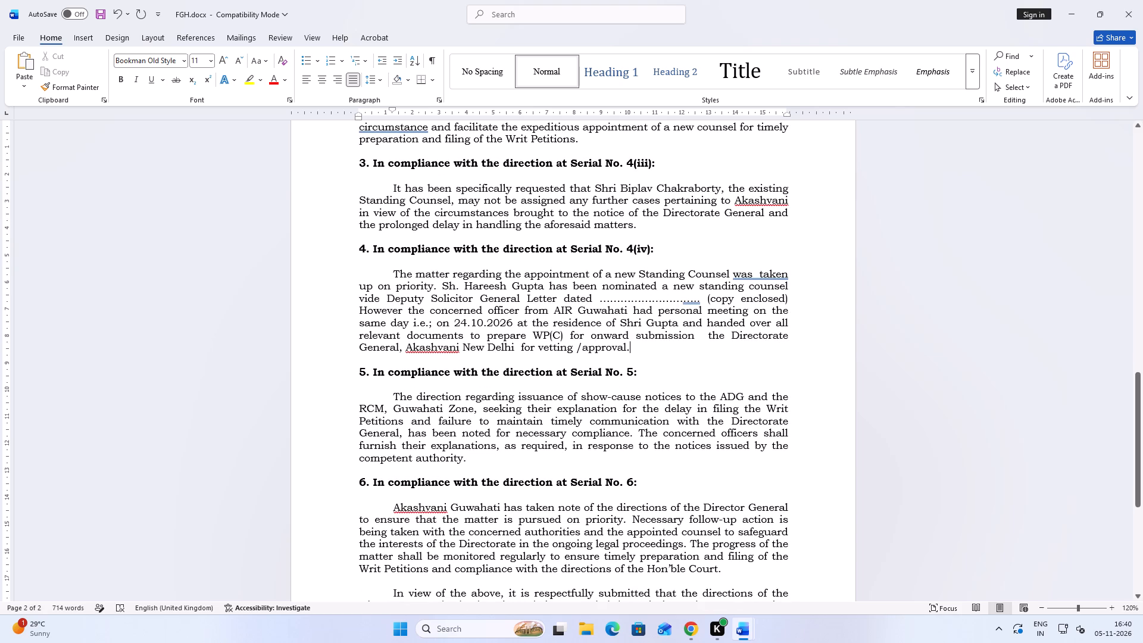
{"action": "left_click_drag", "start_coordinate": [639, 431], "coordinate": [651, 452]}
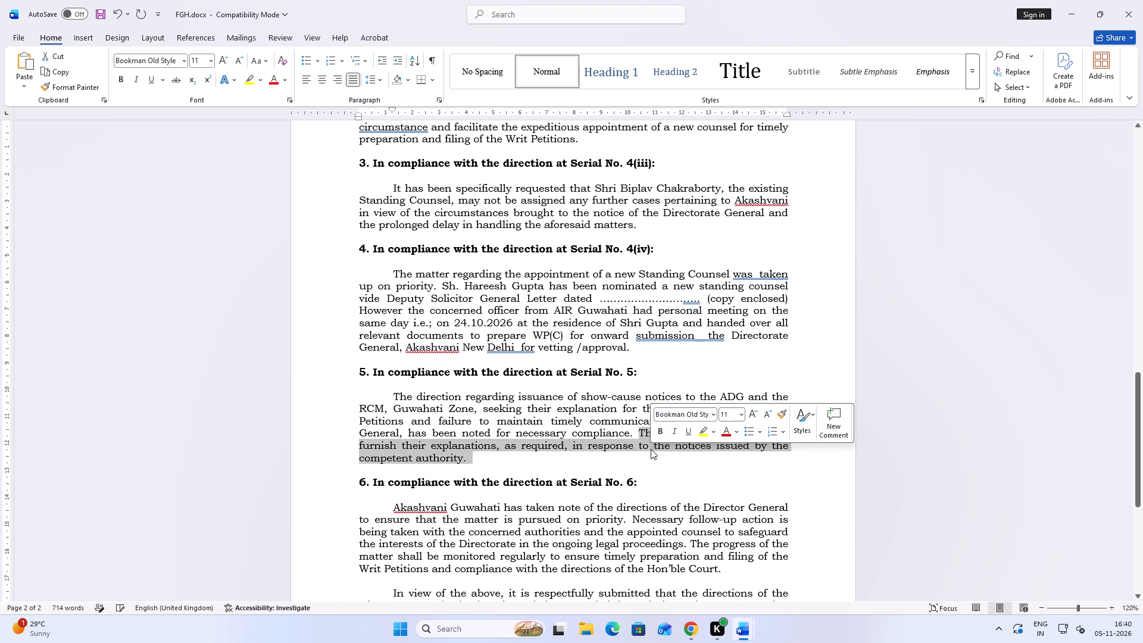
{"action": "key", "text": "BackSpace"}
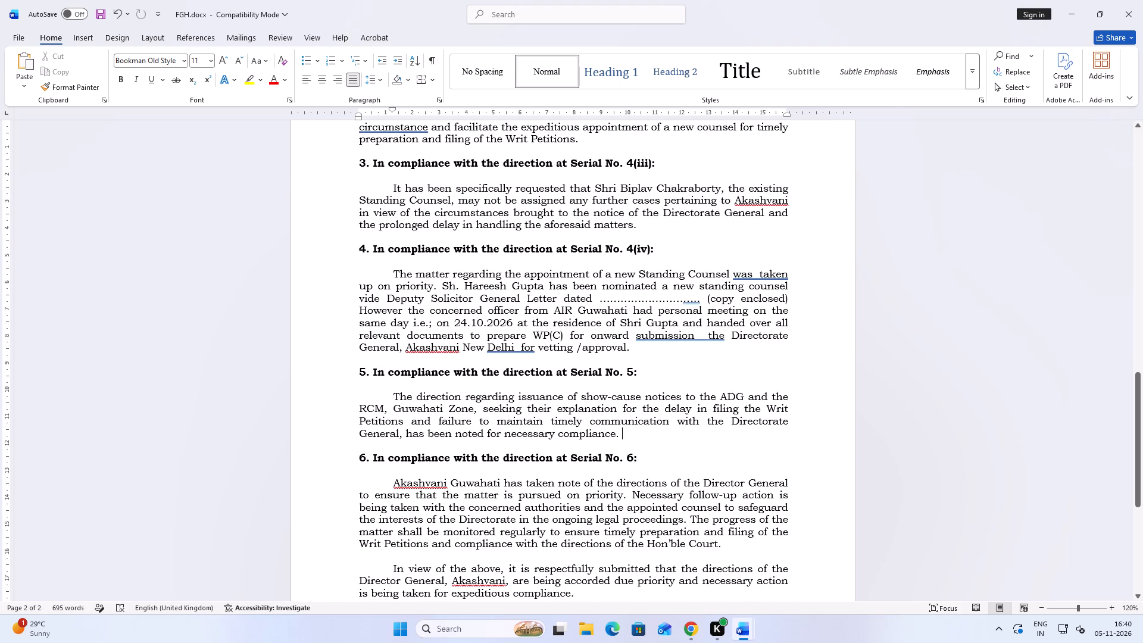
Delete the rest of the Serial No. 6 paragraph from "Necessary follow-up action" onward, including the blank line after it.
{"action": "scroll", "coordinate": [617, 447], "scroll_direction": "down", "scroll_amount": 2}
{"action": "left_click_drag", "start_coordinate": [632, 426], "coordinate": [645, 432]}
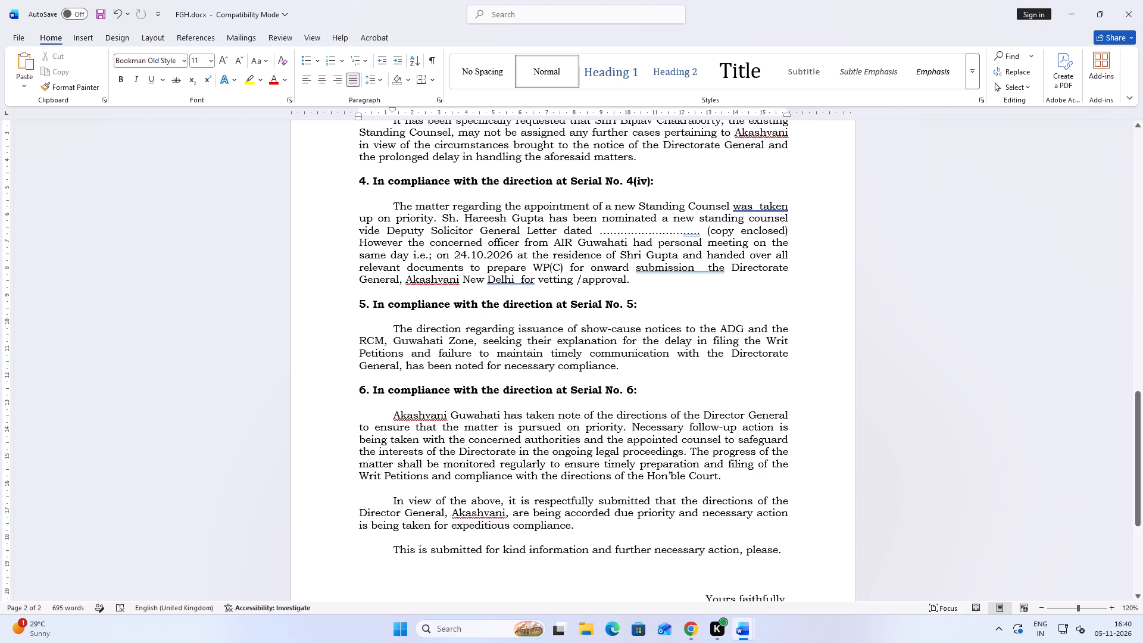
{"action": "left_click_drag", "start_coordinate": [645, 432], "coordinate": [725, 483]}
{"action": "key", "text": "BackSpace"}
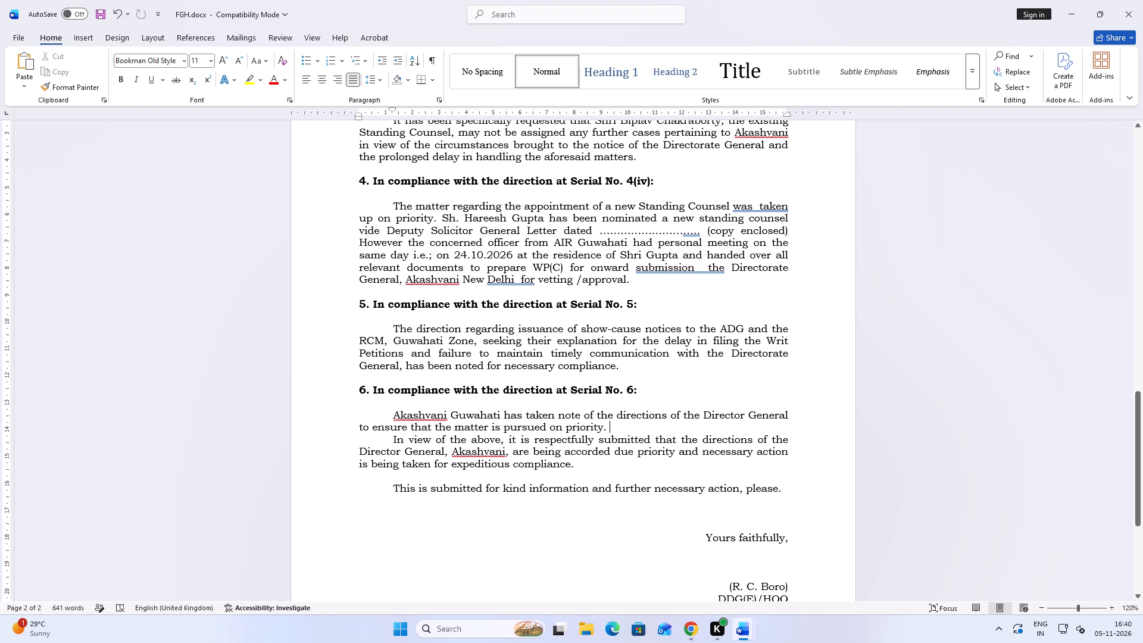
Begin a new sentence in the Serial No. 6 paragraph: "Akashvani Guwahati was given maximum efforts".
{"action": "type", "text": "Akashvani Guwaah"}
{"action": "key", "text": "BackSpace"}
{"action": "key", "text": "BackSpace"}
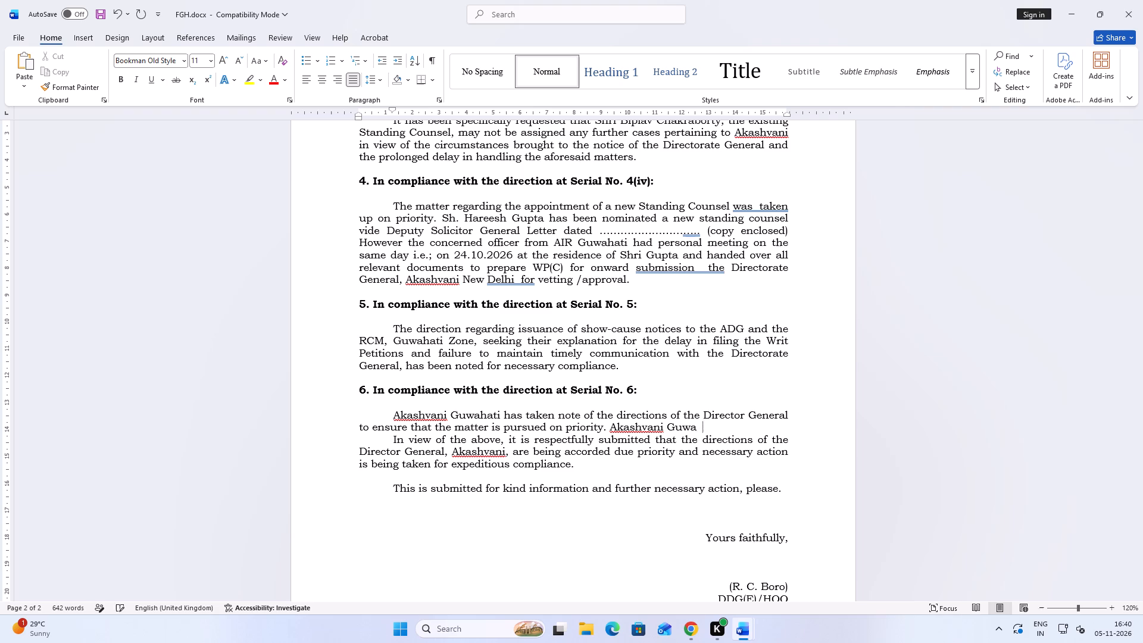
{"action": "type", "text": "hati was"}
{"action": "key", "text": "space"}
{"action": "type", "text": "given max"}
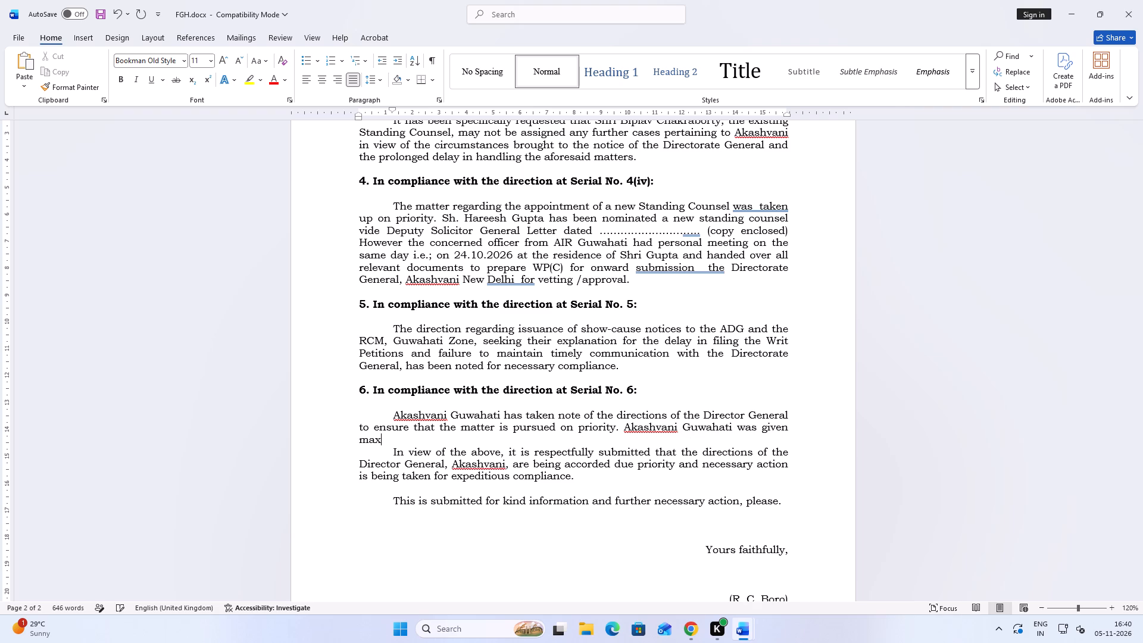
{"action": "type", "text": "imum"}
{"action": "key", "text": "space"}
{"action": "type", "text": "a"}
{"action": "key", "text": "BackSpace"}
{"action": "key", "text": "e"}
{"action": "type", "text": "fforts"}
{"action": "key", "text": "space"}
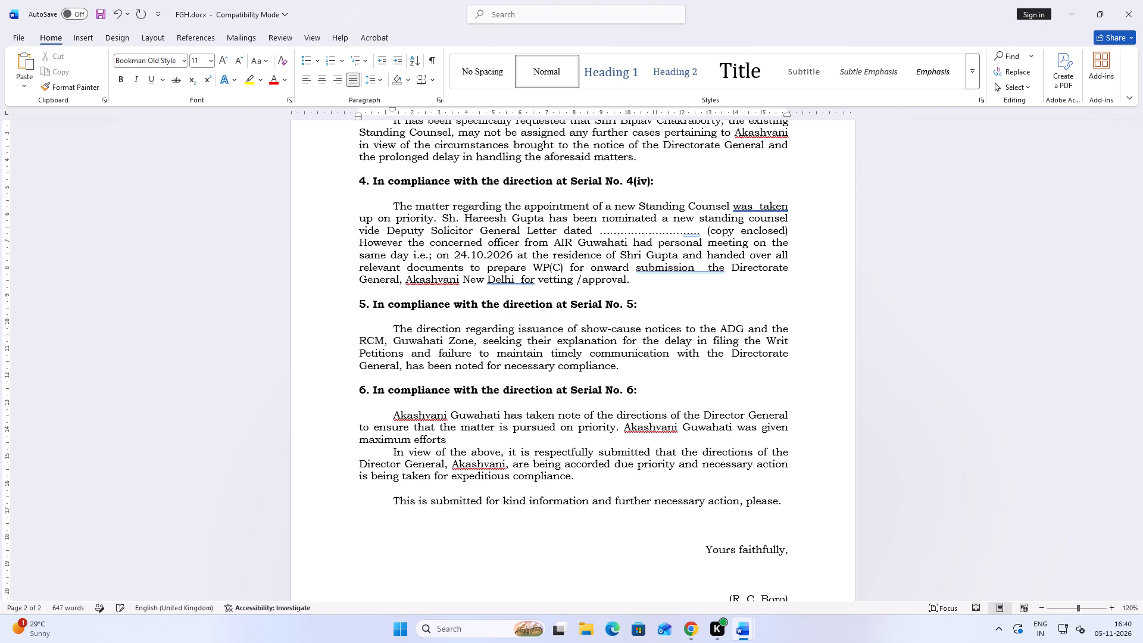
Continue the sentence with "to get the draft WP(C)", keeping the bracketed C as plain text.
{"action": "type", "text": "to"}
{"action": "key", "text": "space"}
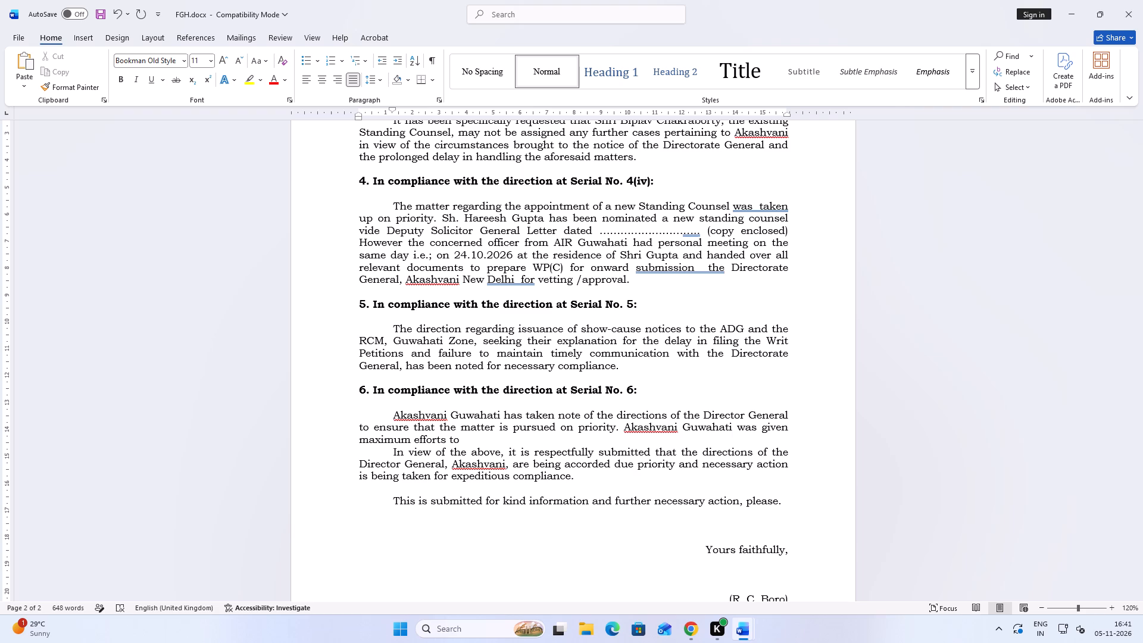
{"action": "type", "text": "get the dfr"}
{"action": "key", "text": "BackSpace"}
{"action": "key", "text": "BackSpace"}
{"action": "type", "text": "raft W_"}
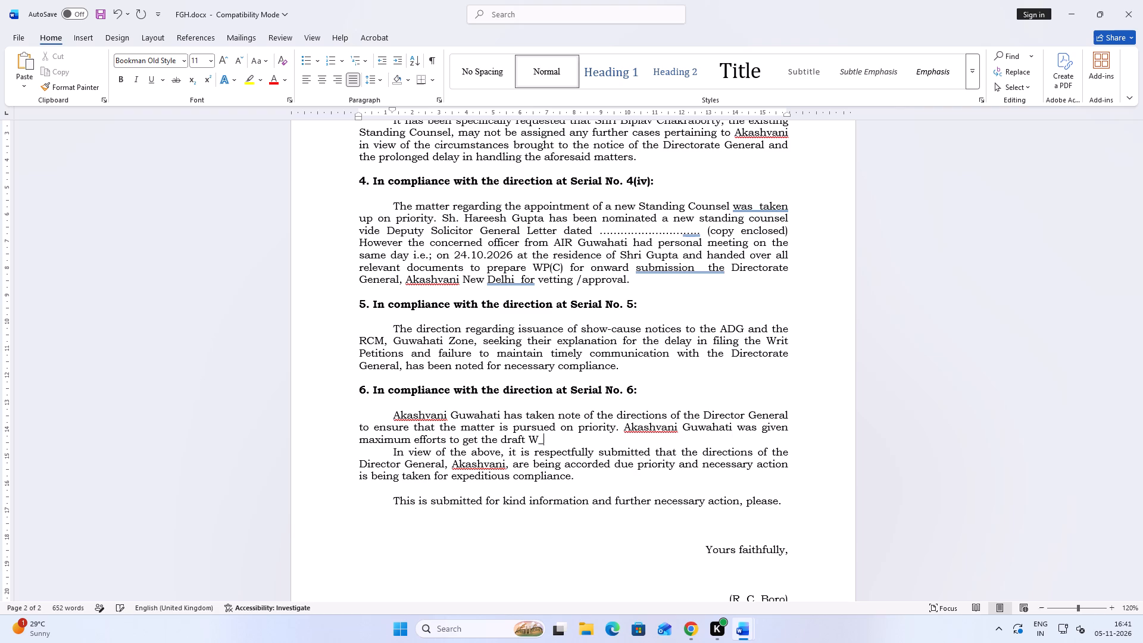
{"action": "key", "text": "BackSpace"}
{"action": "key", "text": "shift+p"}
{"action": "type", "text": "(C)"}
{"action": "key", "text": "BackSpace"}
Add "from Shri" followed by the new standing counsel's name to the sentence.
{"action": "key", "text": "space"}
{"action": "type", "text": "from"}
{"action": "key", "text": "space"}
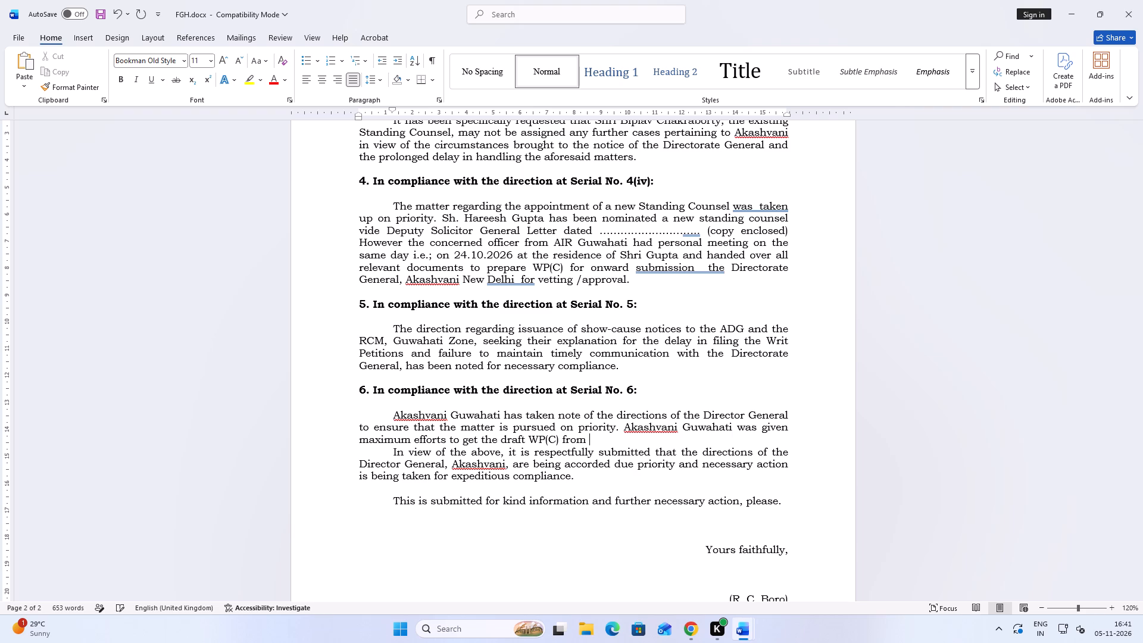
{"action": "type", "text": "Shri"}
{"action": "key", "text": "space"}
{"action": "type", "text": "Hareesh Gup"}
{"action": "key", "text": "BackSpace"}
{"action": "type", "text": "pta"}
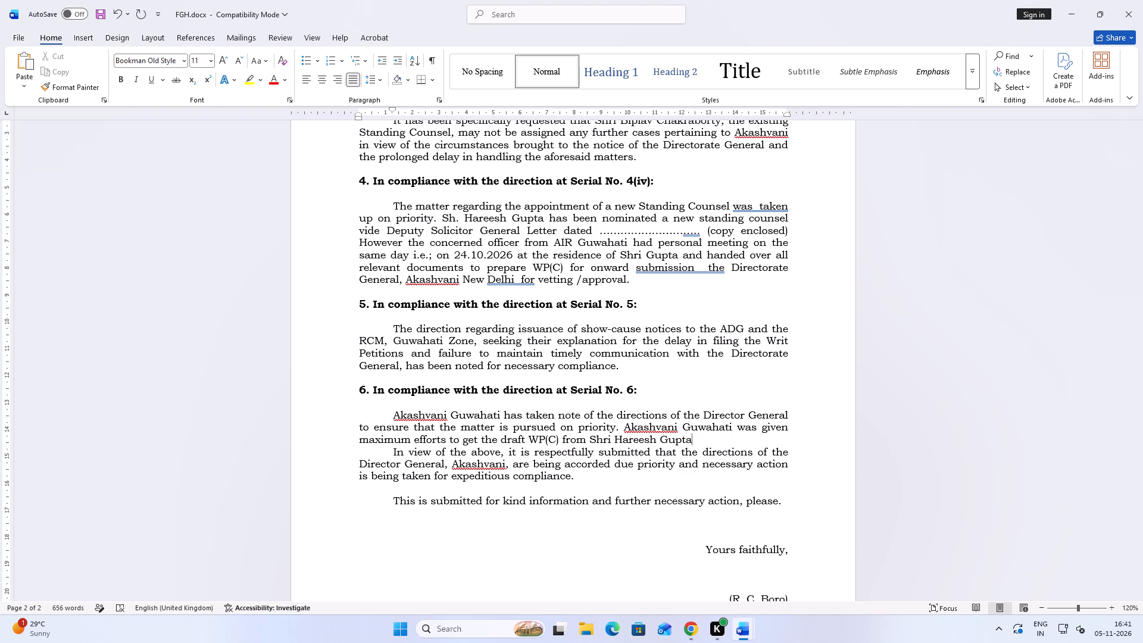
Continue the sentence with "against the judgement of OA No.".
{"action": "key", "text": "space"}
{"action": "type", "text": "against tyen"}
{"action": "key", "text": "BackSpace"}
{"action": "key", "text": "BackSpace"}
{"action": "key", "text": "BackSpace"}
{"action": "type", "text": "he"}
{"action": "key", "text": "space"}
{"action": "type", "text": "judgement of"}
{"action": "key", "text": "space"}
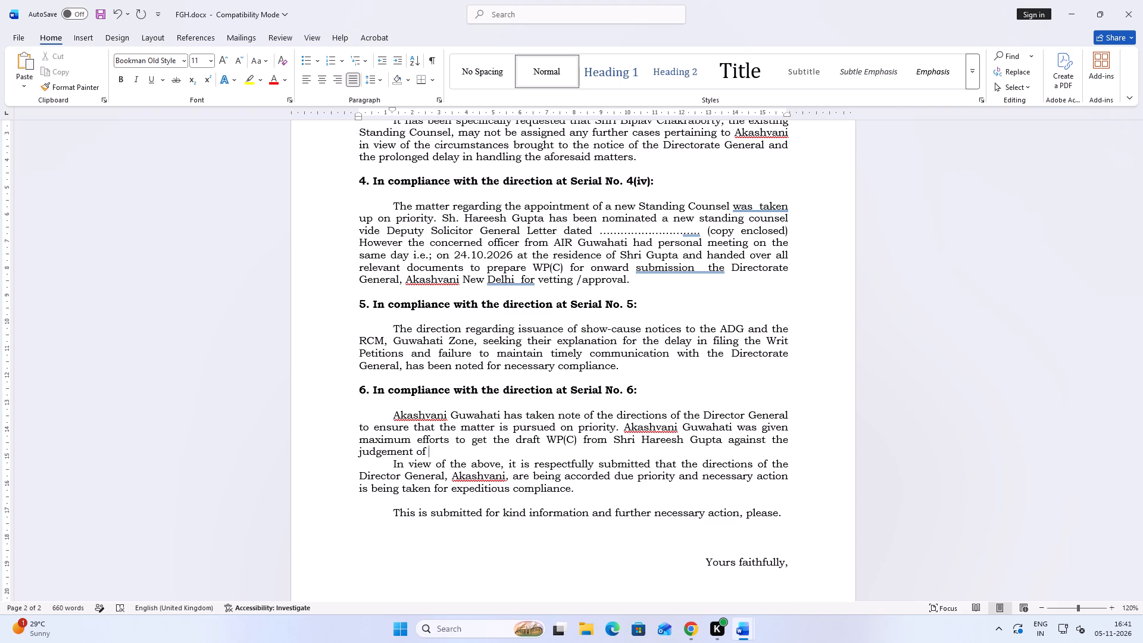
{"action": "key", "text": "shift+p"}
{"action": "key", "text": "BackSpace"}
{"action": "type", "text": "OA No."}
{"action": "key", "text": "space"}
Copy "203/2019 and OA No. 204/2019" from the subject line to the end of the Serial No. 6 sentence.
{"action": "scroll", "coordinate": [725, 483], "scroll_direction": "up", "scroll_amount": 11}
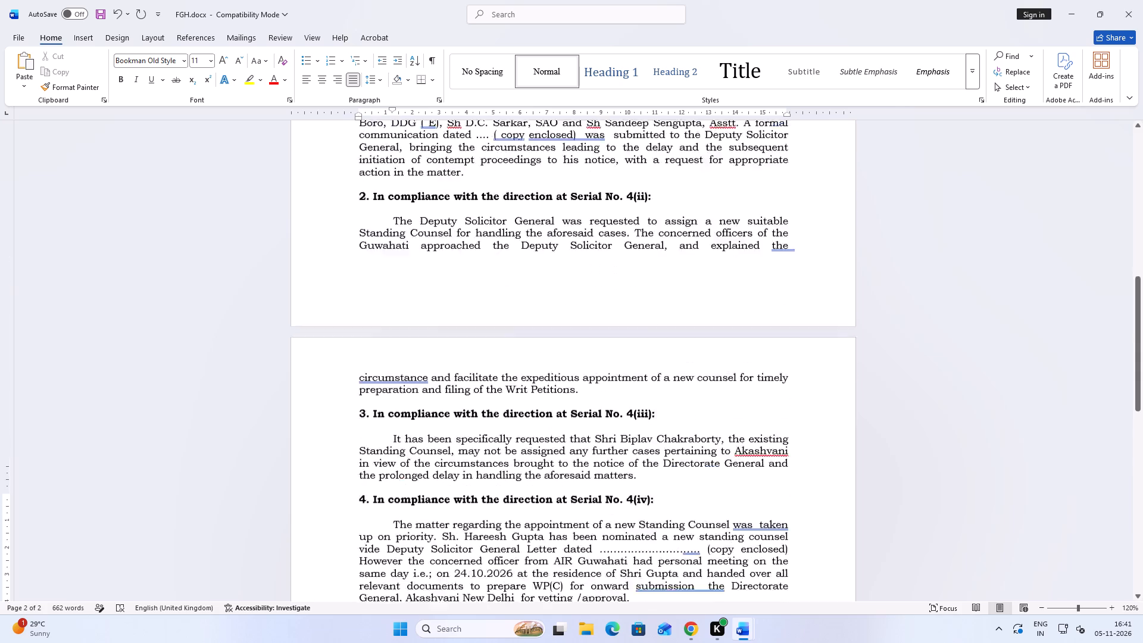
{"action": "scroll", "coordinate": [725, 483], "scroll_direction": "up", "scroll_amount": 13}
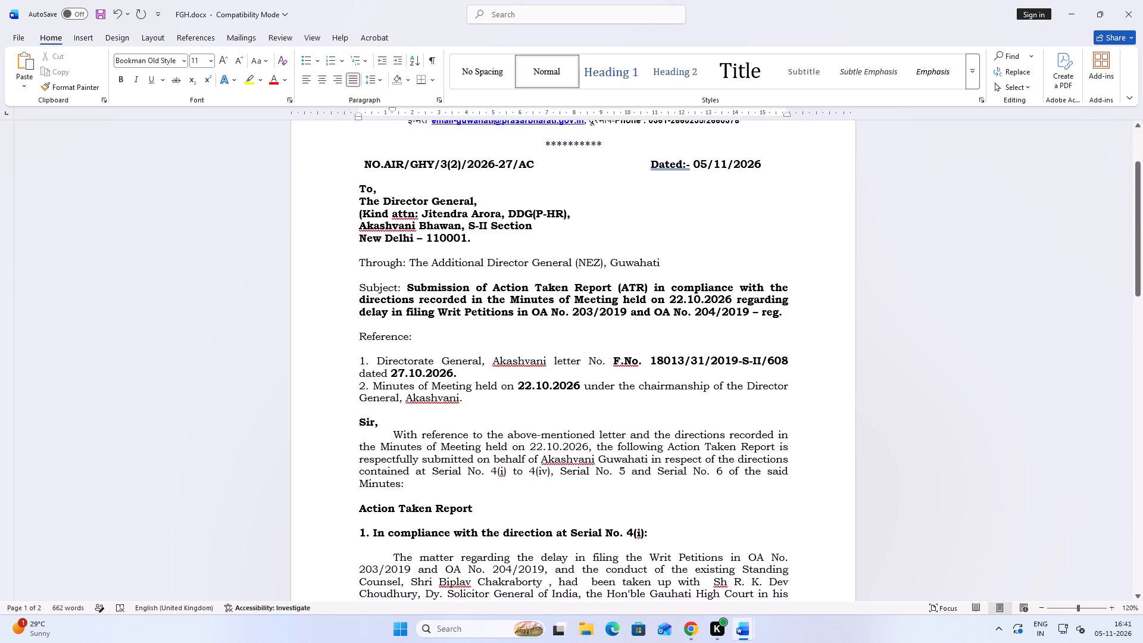
{"action": "left_click_drag", "start_coordinate": [571, 311], "coordinate": [748, 313]}
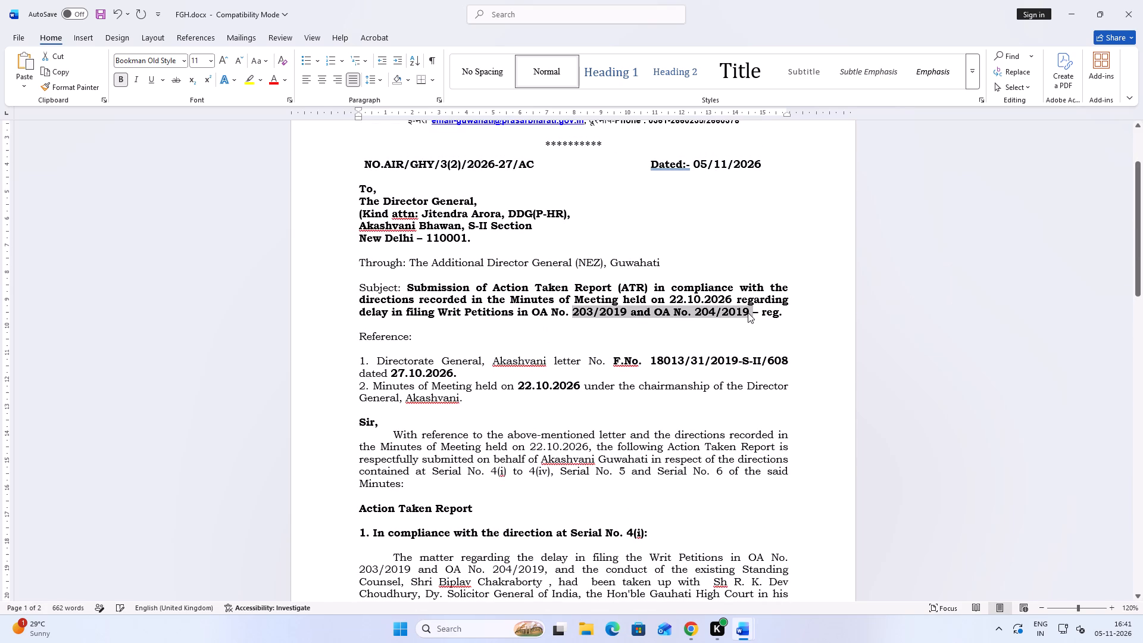
{"action": "key", "text": "ctrl+c"}
{"action": "scroll", "coordinate": [683, 349], "scroll_direction": "down", "scroll_amount": 17}
{"action": "scroll", "coordinate": [673, 364], "scroll_direction": "down", "scroll_amount": 5}
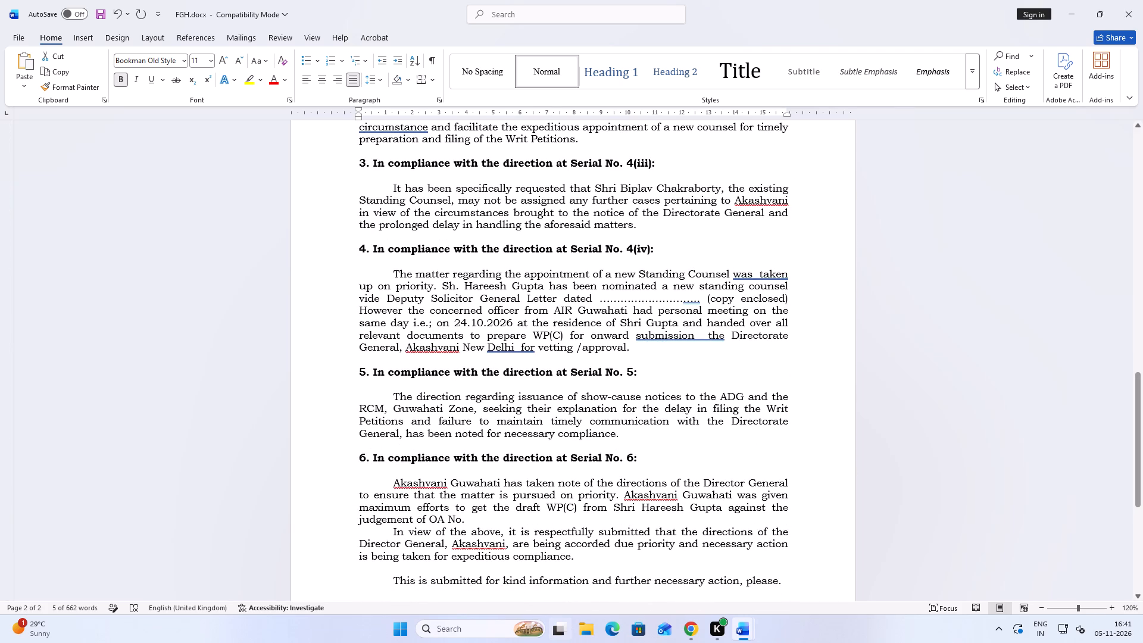
{"action": "left_click", "coordinate": [471, 523]}
{"action": "key", "text": "ctrl+v"}
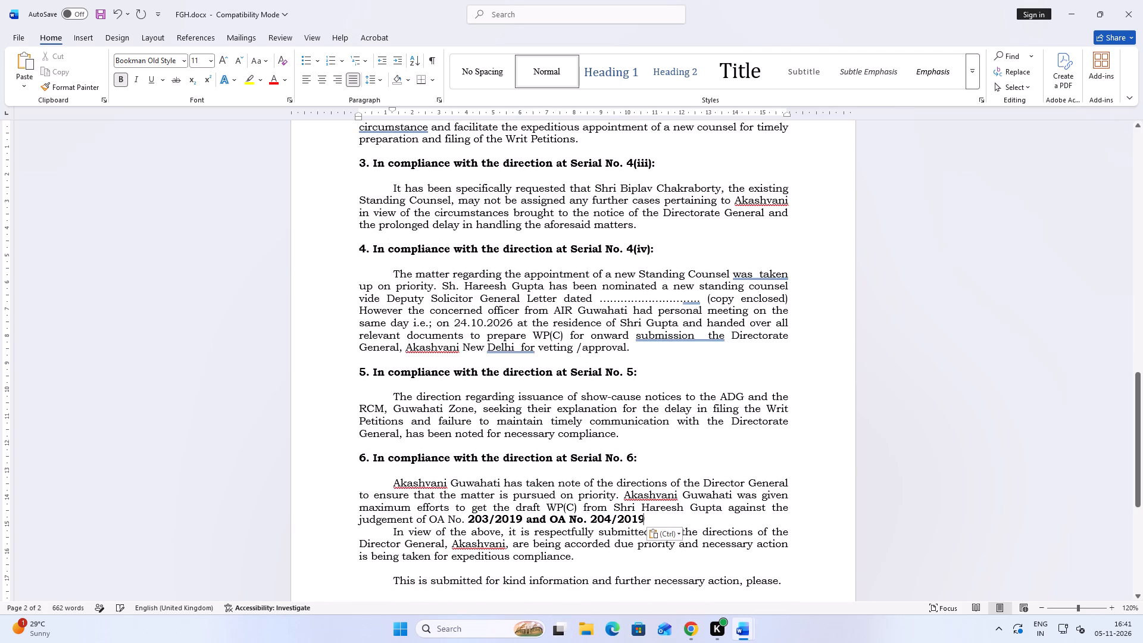
Remove the bold formatting from the pasted case numbers in the Serial No. 6 paragraph.
{"action": "left_click_drag", "start_coordinate": [647, 518], "coordinate": [502, 514]}
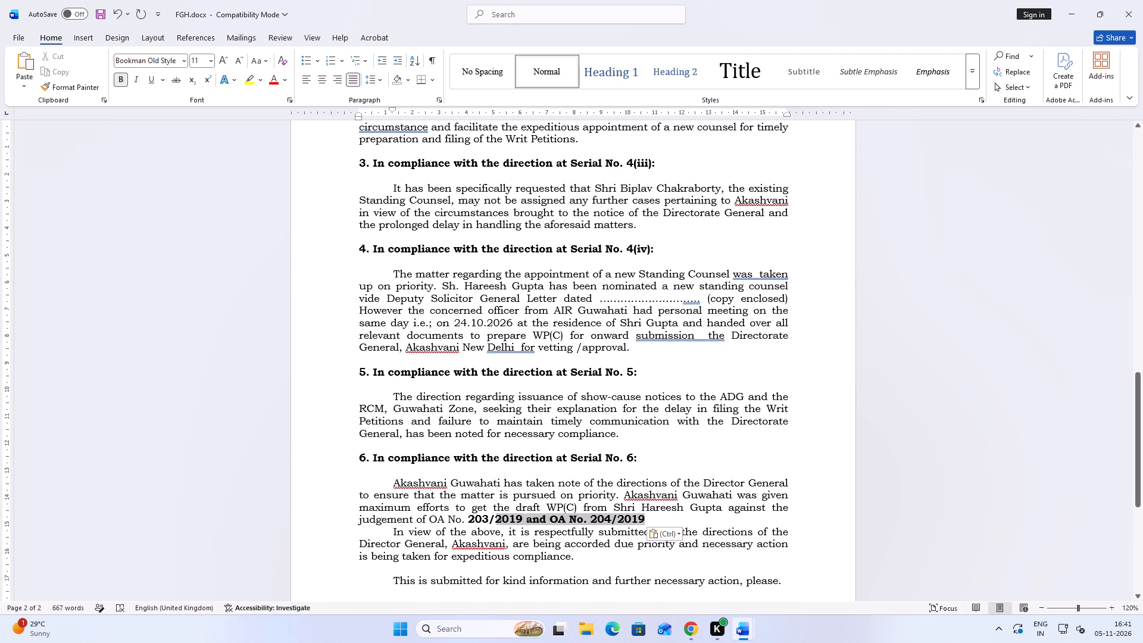
{"action": "left_click_drag", "start_coordinate": [502, 514], "coordinate": [470, 515]}
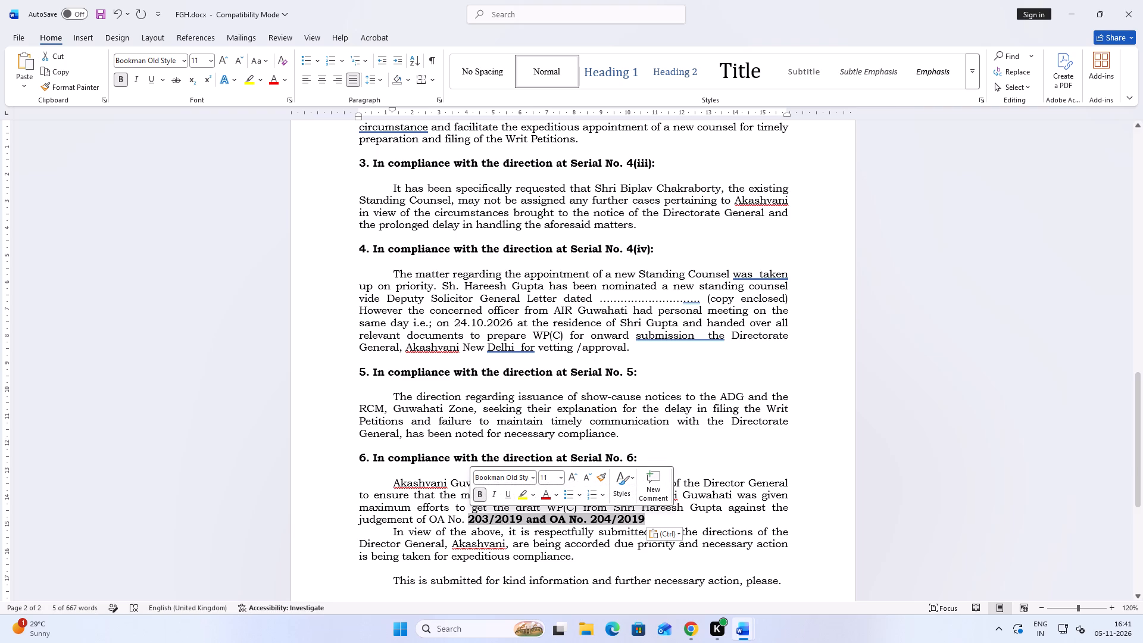
{"action": "left_click", "coordinate": [118, 78]}
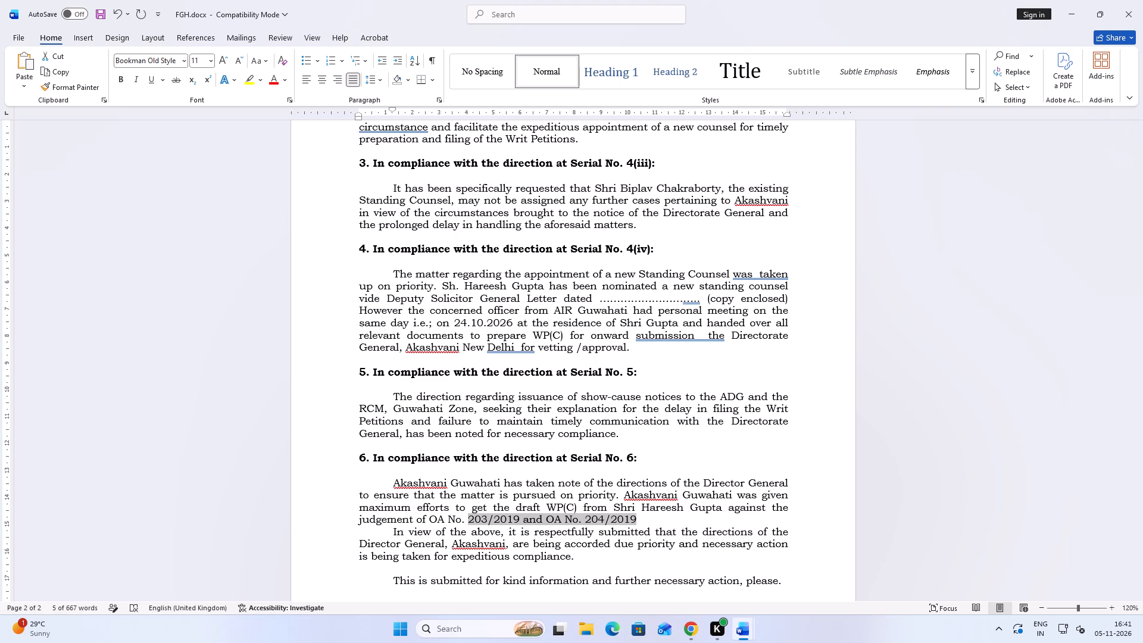
End the Serial No. 6 sentence with a full stop after "204/2019" and start a new one with "Finally draft WP(C)".
{"action": "left_click", "coordinate": [641, 522]}
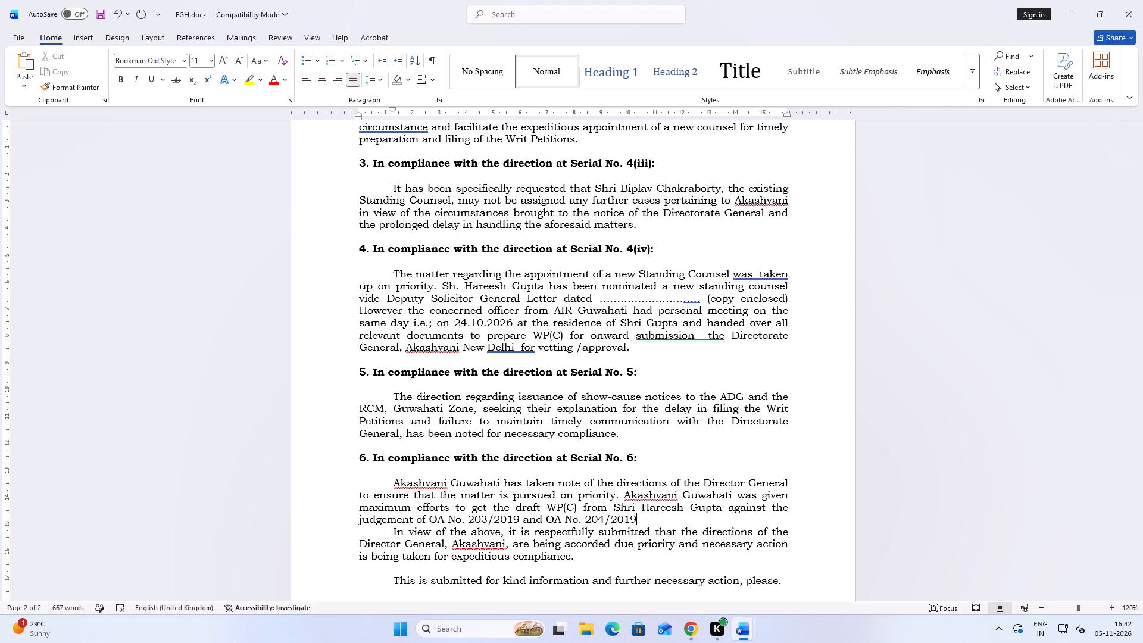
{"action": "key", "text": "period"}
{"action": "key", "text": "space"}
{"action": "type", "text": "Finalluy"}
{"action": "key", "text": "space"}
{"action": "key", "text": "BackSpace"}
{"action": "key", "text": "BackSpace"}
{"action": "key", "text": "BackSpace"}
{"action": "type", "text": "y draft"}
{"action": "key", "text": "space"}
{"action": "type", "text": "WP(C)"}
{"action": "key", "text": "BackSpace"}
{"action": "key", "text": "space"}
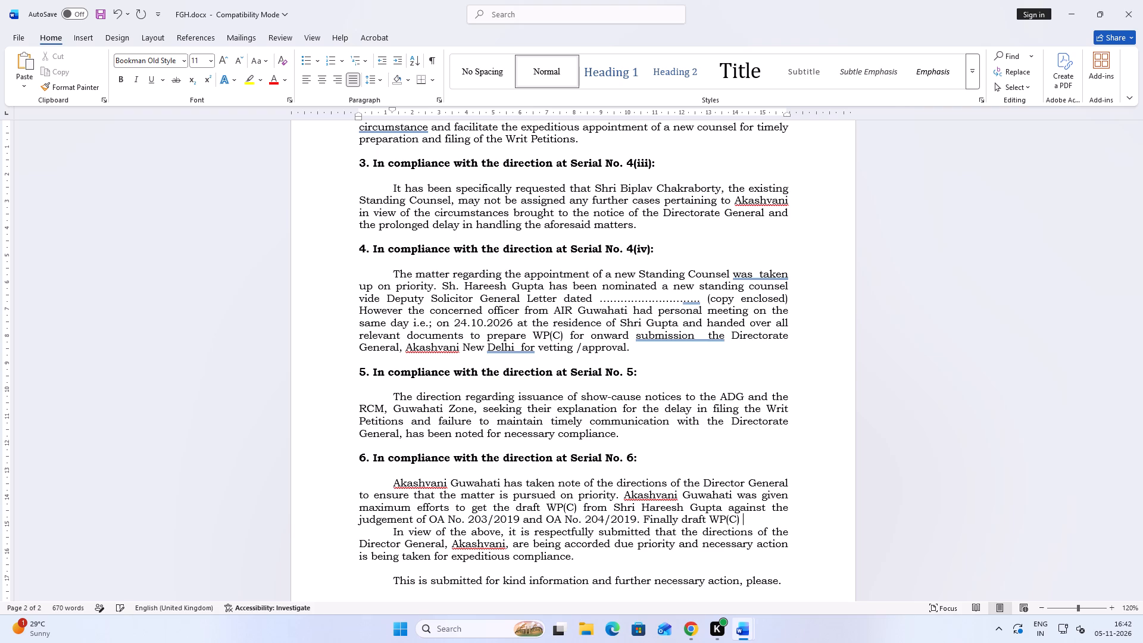
Continue the new sentence with "received from Shri Gupta on" followed by a dotted blank for the date.
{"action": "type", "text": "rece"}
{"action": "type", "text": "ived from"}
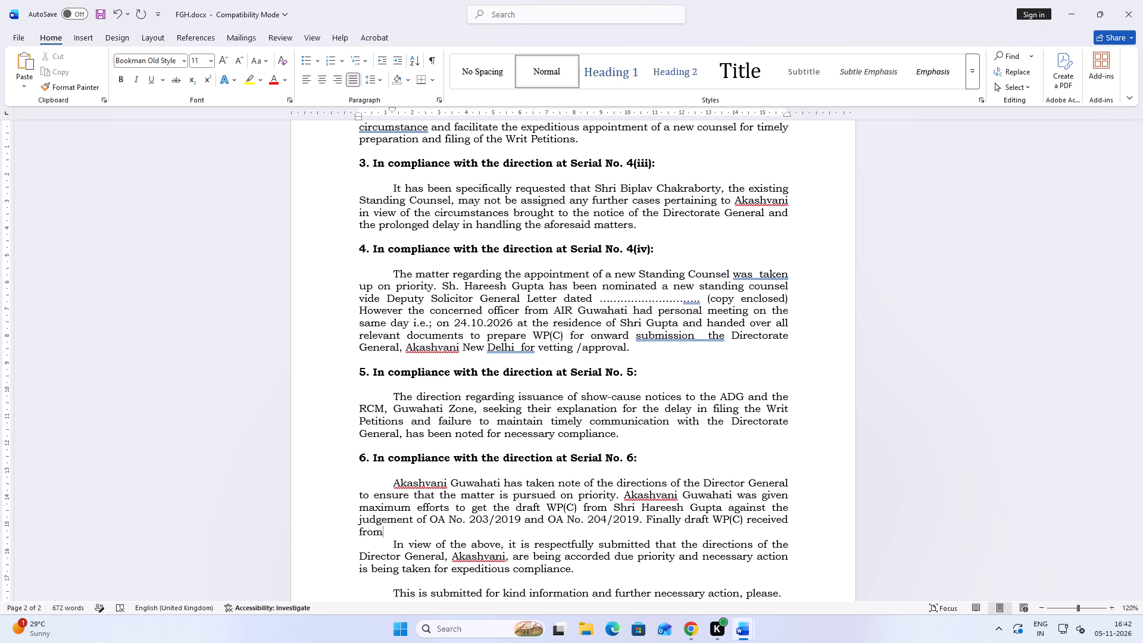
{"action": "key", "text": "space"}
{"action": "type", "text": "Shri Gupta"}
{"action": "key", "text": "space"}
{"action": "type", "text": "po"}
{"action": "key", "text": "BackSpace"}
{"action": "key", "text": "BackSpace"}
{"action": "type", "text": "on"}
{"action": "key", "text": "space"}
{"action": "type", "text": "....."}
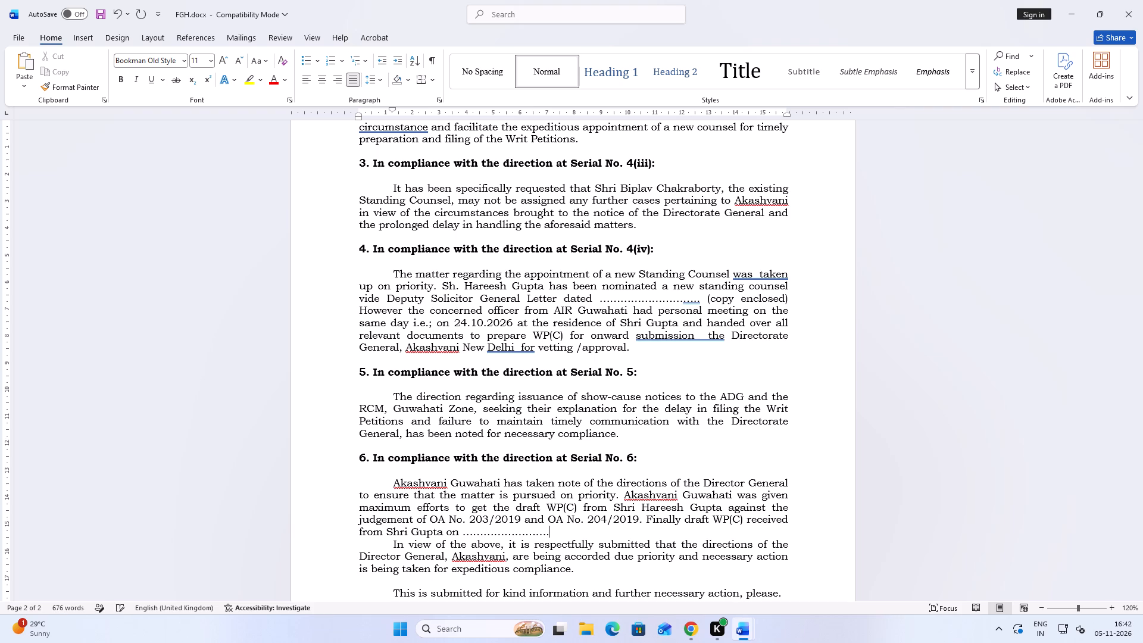
Add "vide email dated" and a second dotted blank after the receipt date blank.
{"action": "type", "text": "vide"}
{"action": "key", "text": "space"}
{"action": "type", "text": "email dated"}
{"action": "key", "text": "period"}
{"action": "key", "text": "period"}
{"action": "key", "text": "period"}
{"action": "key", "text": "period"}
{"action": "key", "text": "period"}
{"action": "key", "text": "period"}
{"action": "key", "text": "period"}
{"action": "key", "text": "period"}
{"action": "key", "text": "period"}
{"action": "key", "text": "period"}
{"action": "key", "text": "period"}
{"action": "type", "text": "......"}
Add a new sentence to the Serial No. 6 paragraph beginning "This office had put up all the drafts with recommendation".
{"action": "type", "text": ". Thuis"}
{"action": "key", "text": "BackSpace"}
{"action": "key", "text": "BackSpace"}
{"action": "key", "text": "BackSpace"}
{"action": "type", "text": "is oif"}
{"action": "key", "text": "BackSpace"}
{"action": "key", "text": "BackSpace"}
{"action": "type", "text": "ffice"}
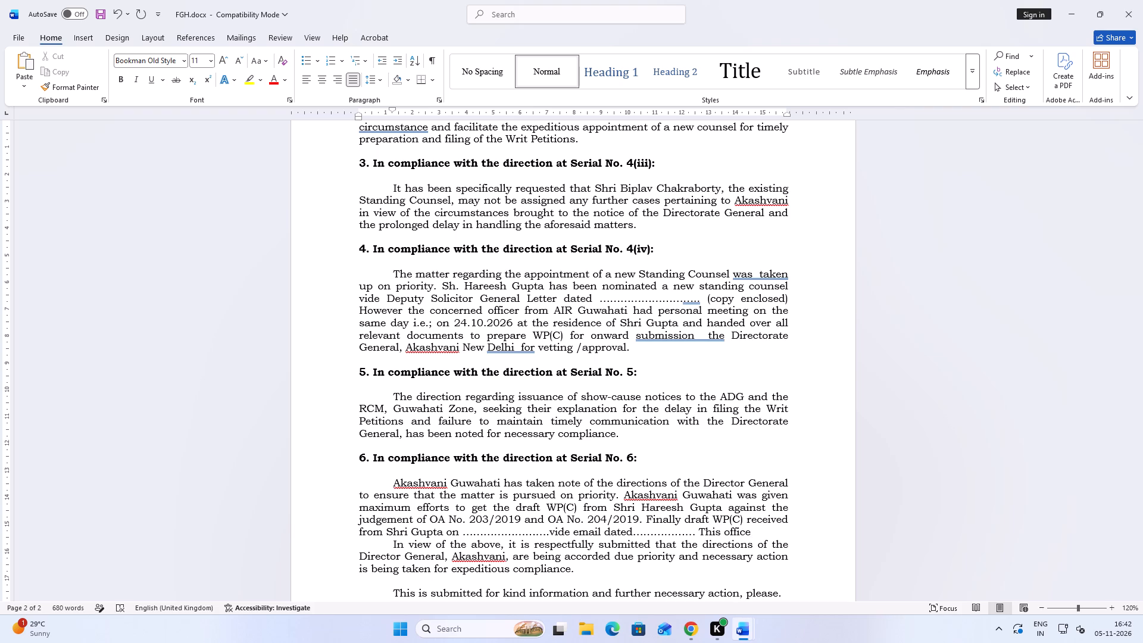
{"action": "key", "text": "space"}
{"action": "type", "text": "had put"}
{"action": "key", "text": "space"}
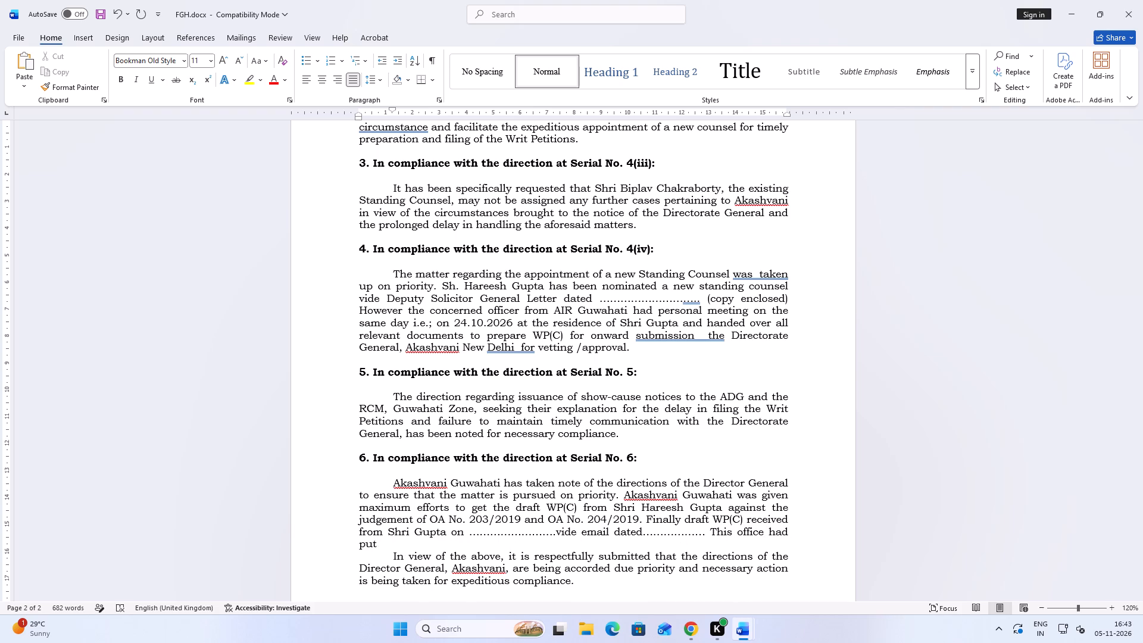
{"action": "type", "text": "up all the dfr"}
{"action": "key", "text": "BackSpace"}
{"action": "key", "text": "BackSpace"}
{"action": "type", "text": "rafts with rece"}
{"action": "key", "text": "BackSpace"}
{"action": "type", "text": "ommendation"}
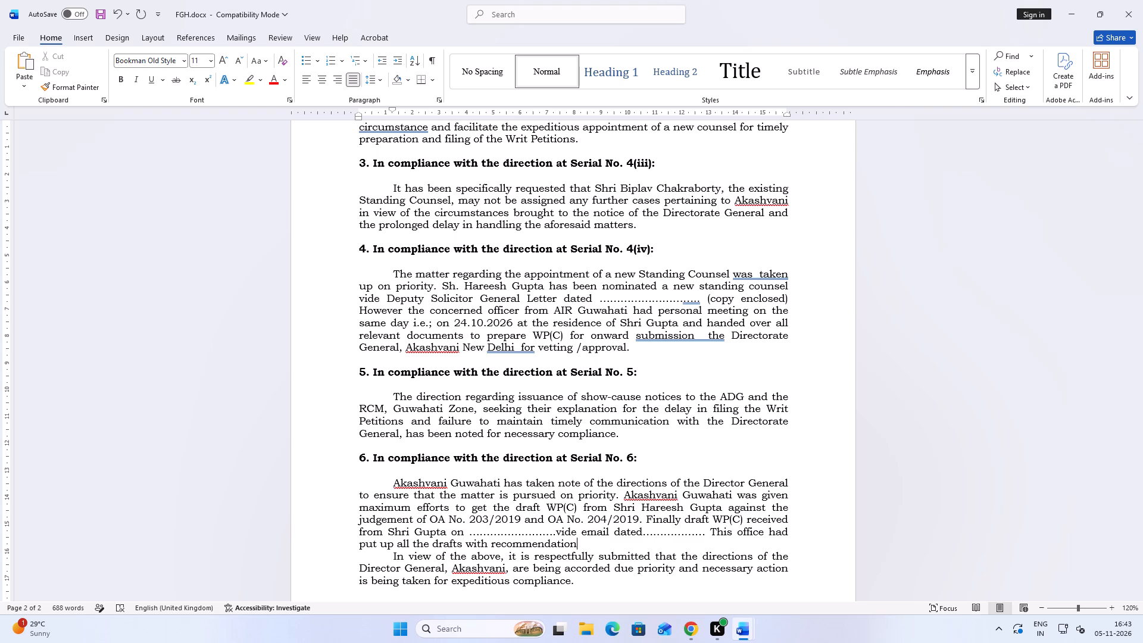
Continue the recommendation sentence with "from the O/o the ADG( A&BO)".
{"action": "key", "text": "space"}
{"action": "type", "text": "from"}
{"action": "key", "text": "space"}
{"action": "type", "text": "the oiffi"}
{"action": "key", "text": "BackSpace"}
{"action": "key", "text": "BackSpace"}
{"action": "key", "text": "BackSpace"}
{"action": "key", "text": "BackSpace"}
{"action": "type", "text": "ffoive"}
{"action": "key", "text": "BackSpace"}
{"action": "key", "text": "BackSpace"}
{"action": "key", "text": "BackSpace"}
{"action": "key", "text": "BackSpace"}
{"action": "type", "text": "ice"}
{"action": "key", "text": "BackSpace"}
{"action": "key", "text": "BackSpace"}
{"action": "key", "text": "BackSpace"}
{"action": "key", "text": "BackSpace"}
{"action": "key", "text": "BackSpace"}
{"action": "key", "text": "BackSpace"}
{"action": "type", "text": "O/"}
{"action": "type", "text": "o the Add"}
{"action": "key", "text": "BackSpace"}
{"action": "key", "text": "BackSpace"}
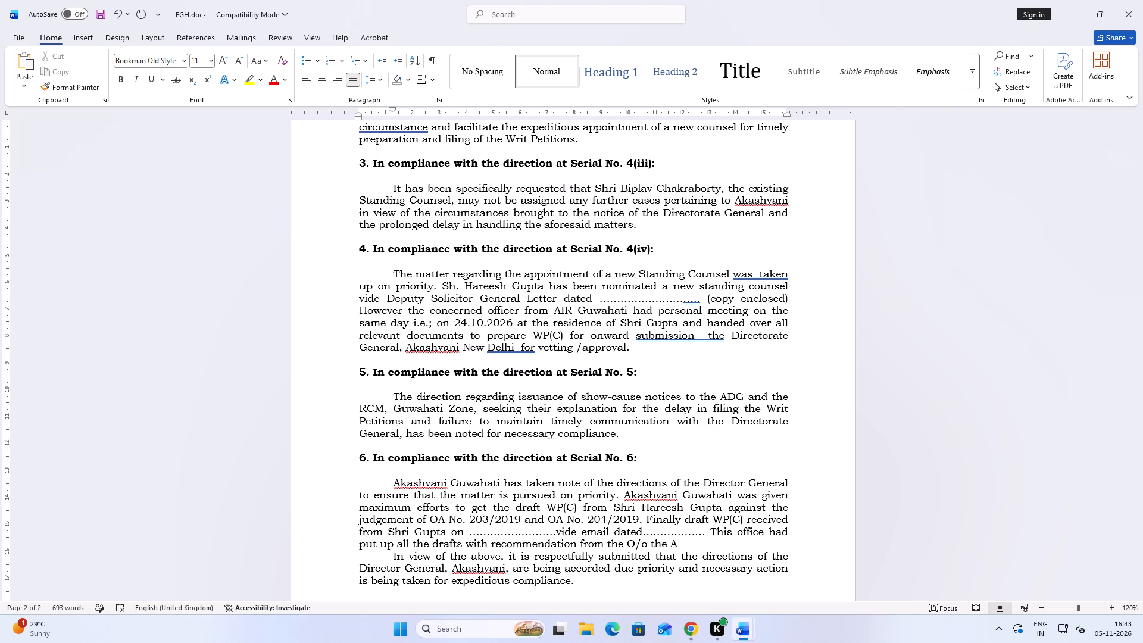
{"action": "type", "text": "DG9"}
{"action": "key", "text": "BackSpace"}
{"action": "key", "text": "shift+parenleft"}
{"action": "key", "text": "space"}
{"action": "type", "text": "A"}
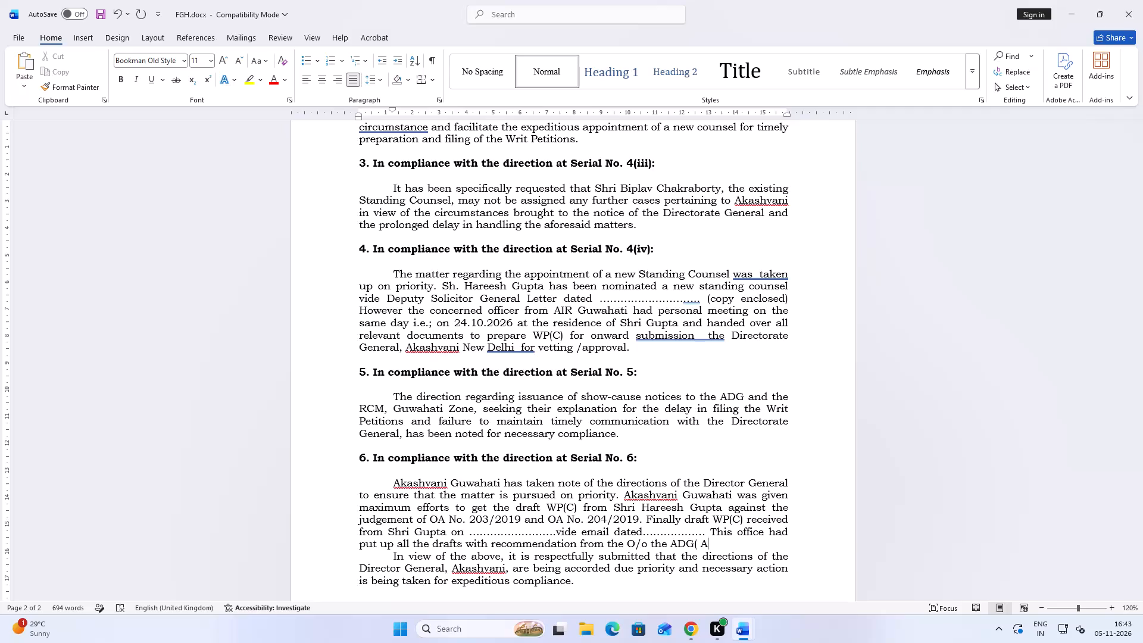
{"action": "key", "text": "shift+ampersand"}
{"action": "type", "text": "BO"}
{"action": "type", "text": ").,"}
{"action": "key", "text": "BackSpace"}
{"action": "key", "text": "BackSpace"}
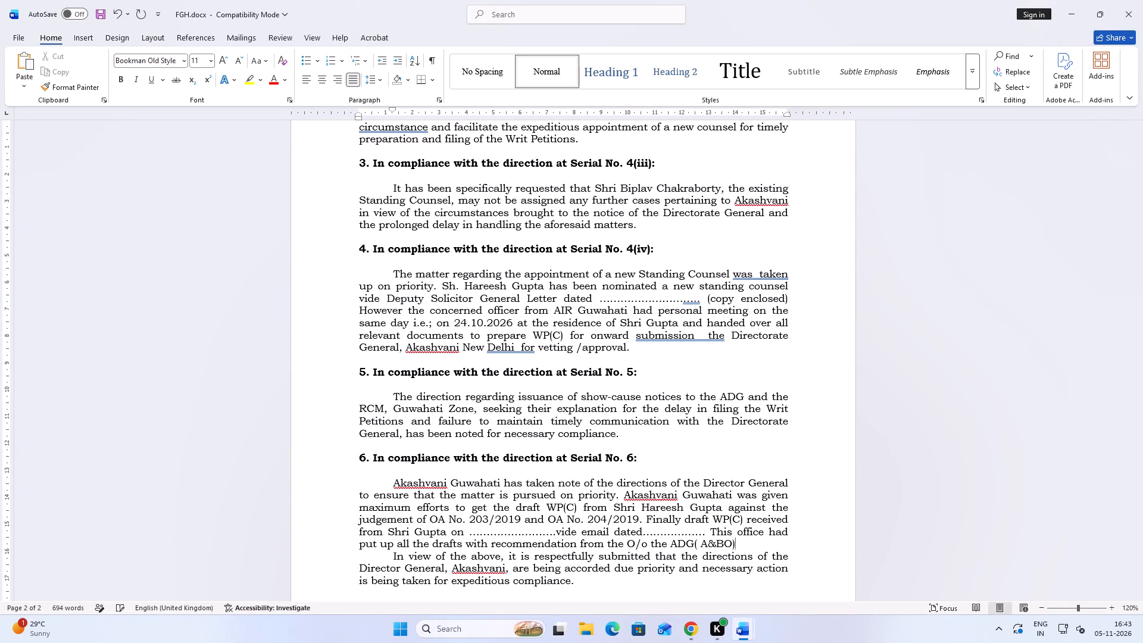
Add ", NEZ vide efile no." and a dotted blank for the file number.
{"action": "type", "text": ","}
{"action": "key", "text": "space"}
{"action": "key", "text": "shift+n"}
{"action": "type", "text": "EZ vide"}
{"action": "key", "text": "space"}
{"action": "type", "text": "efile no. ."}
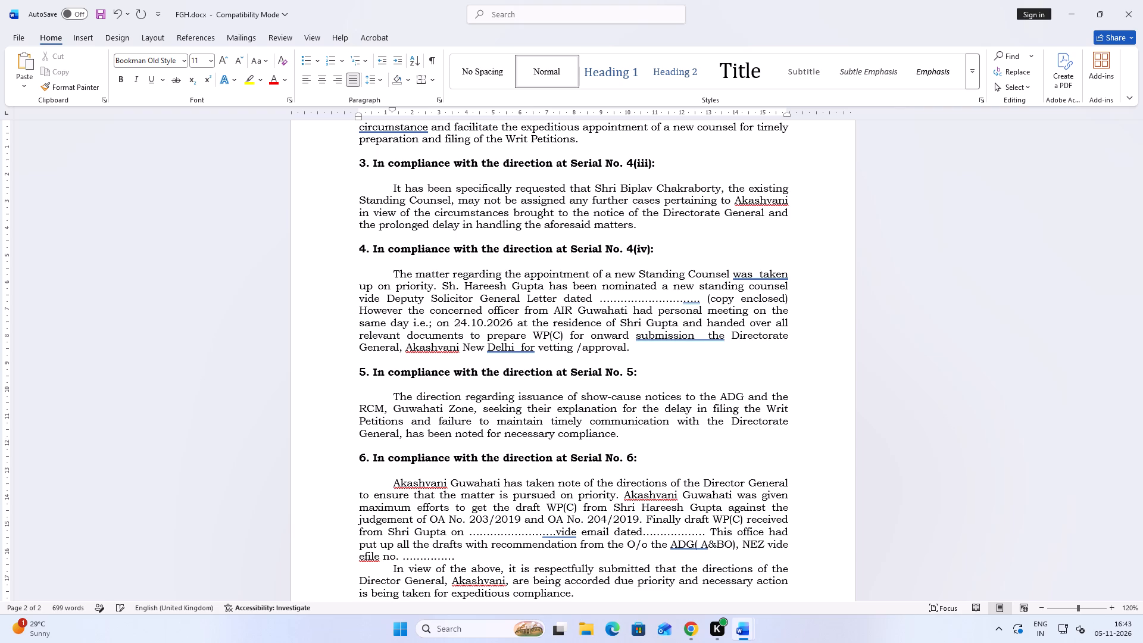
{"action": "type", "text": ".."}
Finish the file number blank with dots and start a new sentence with "Now the file is".
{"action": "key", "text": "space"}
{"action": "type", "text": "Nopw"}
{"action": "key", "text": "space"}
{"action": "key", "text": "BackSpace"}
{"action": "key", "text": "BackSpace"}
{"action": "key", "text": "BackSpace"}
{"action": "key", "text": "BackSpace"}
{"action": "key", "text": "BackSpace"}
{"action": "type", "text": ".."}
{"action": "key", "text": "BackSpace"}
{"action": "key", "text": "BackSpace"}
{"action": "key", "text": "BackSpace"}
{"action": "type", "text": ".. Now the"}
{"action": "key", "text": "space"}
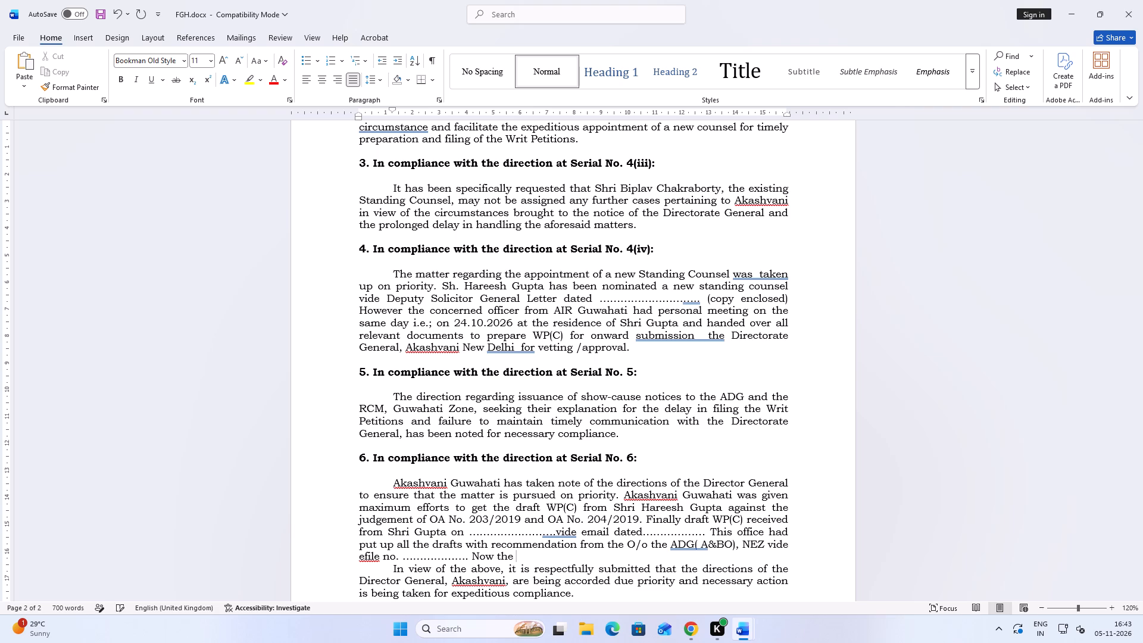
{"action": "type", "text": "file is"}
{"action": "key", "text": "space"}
Continue the file status sentence with "under disposal of Director General".
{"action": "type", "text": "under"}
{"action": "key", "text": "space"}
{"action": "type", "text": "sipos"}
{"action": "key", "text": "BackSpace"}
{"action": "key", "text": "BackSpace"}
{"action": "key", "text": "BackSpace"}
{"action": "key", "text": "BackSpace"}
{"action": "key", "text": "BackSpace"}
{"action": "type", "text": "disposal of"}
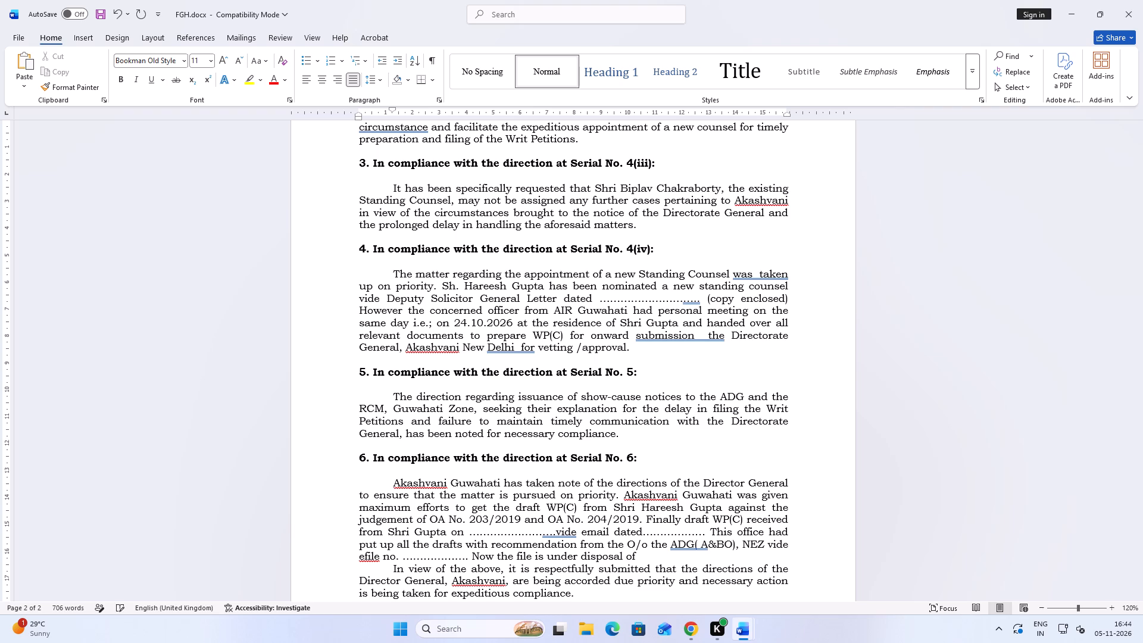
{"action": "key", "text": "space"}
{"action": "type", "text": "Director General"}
Finish the sentence with "for necessary approval/vetting please." and add an empty paragraph before "In view of the above".
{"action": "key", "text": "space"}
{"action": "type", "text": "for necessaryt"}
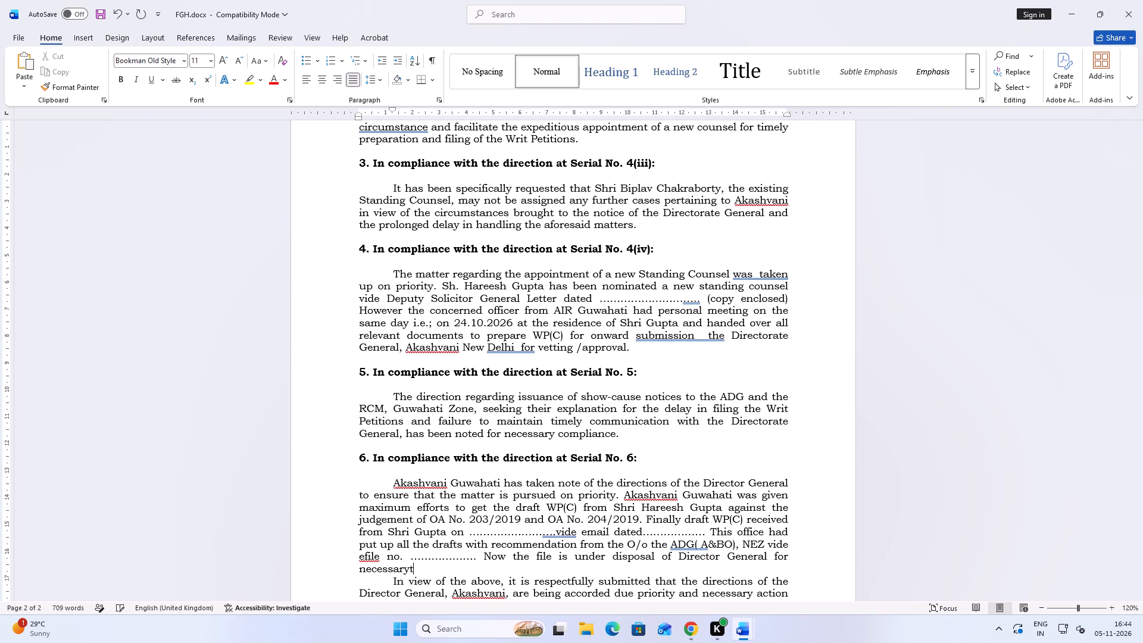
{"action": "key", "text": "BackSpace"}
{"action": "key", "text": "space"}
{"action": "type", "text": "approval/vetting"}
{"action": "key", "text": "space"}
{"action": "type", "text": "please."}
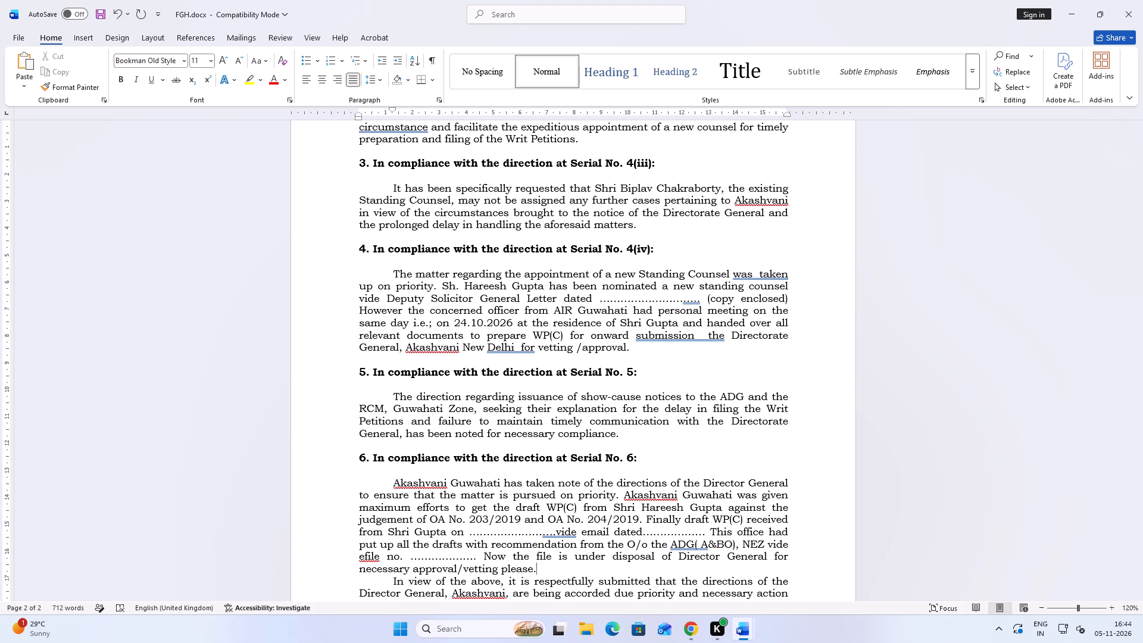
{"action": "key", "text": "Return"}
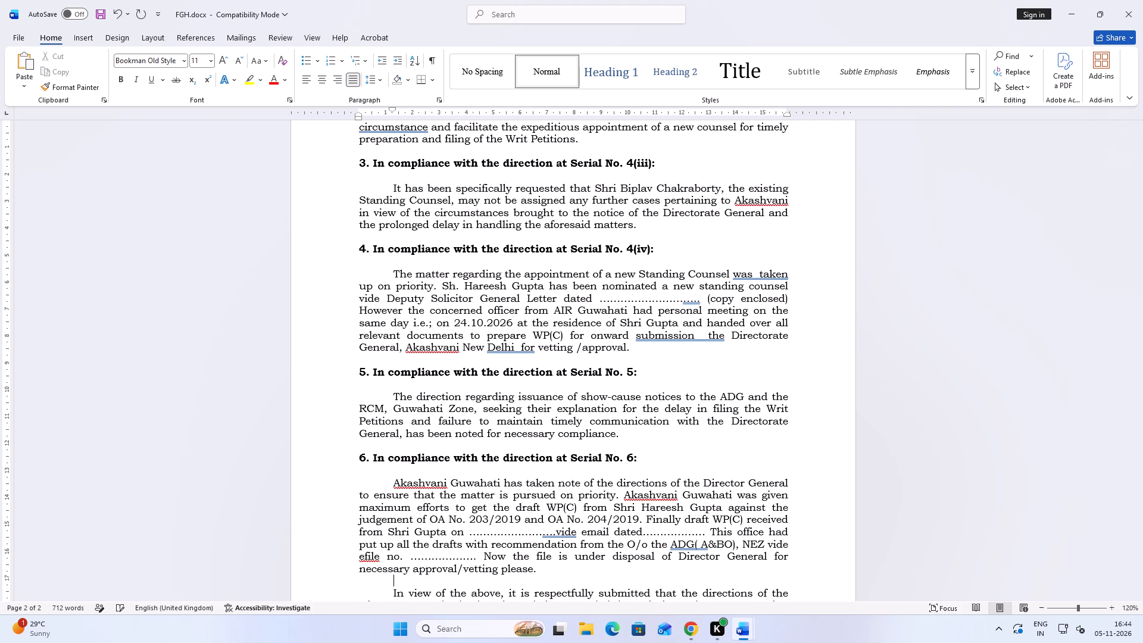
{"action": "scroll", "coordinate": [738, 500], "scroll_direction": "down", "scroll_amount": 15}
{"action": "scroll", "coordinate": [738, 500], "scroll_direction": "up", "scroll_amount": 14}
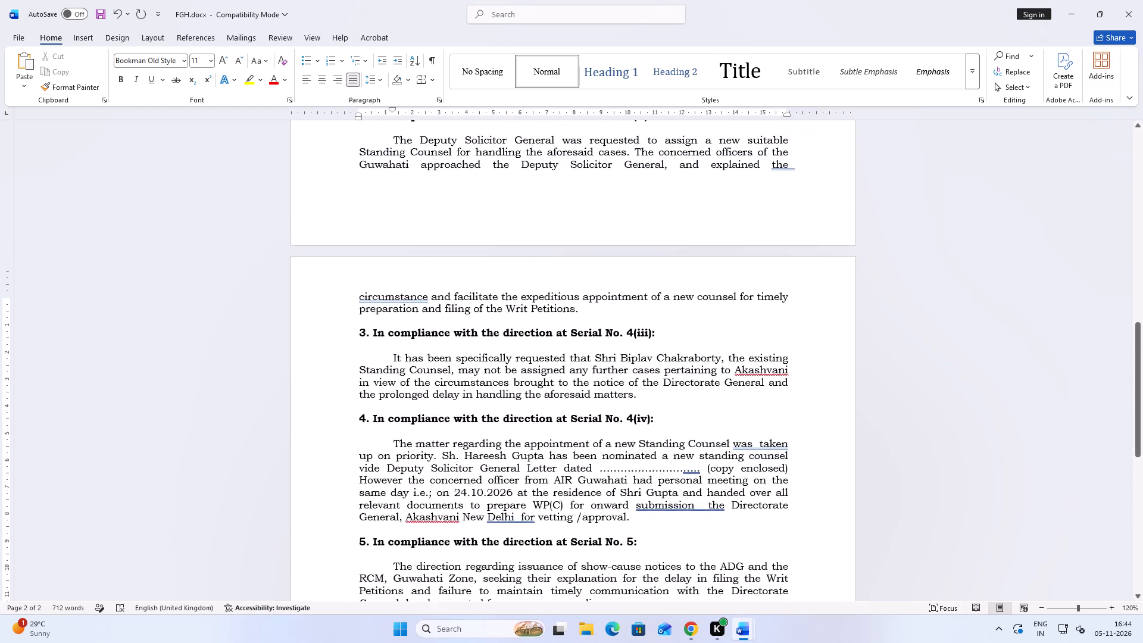
Review the whole letter from letterhead to signature block, including its print preview and page setup.
{"action": "scroll", "coordinate": [738, 500], "scroll_direction": "up", "scroll_amount": 5}
{"action": "scroll", "coordinate": [738, 500], "scroll_direction": "down", "scroll_amount": 20}
{"action": "scroll", "coordinate": [738, 500], "scroll_direction": "down", "scroll_amount": 1}
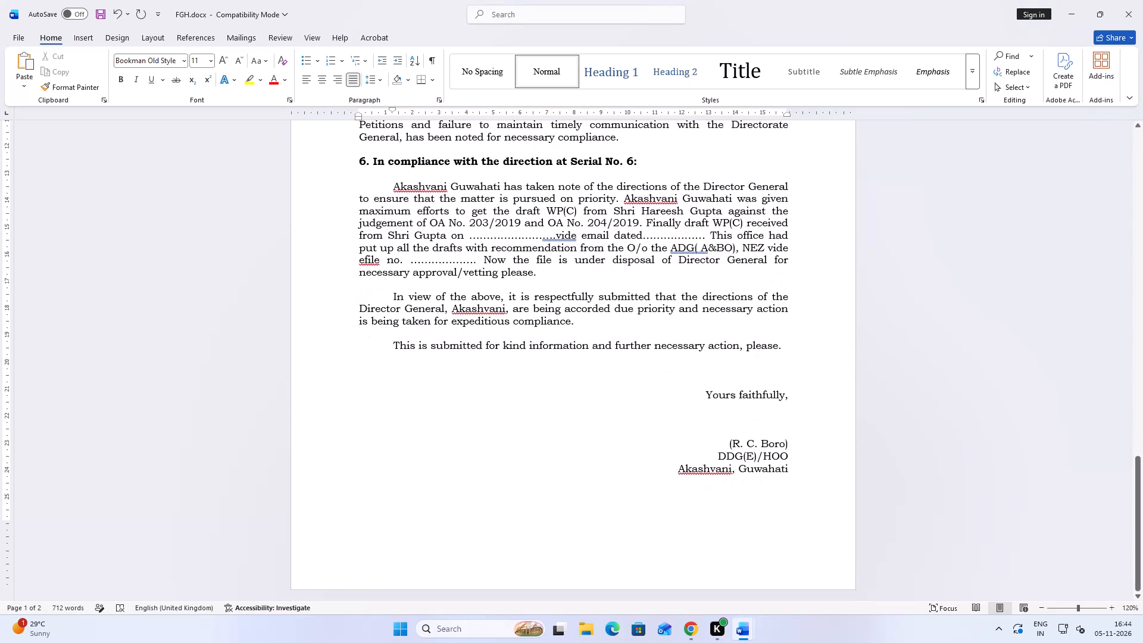
{"action": "scroll", "coordinate": [746, 517], "scroll_direction": "down", "scroll_amount": 2}
{"action": "scroll", "coordinate": [729, 479], "scroll_direction": "up", "scroll_amount": 20}
{"action": "scroll", "coordinate": [729, 479], "scroll_direction": "up", "scroll_amount": 19}
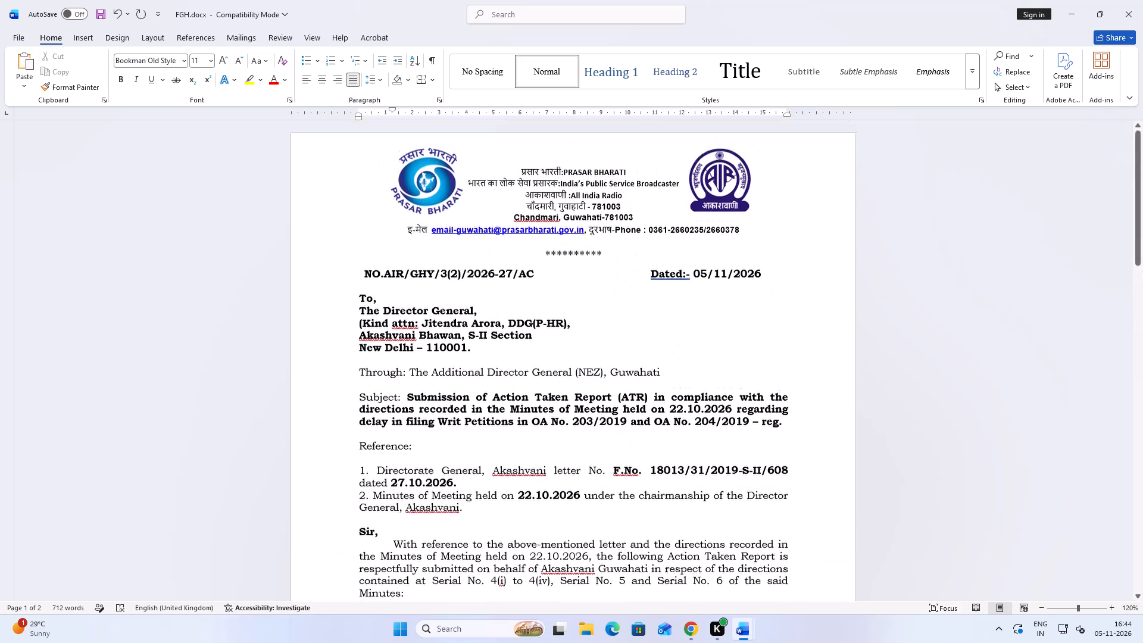
{"action": "scroll", "coordinate": [719, 466], "scroll_direction": "up", "scroll_amount": 9}
{"action": "scroll", "coordinate": [717, 469], "scroll_direction": "down", "scroll_amount": 16}
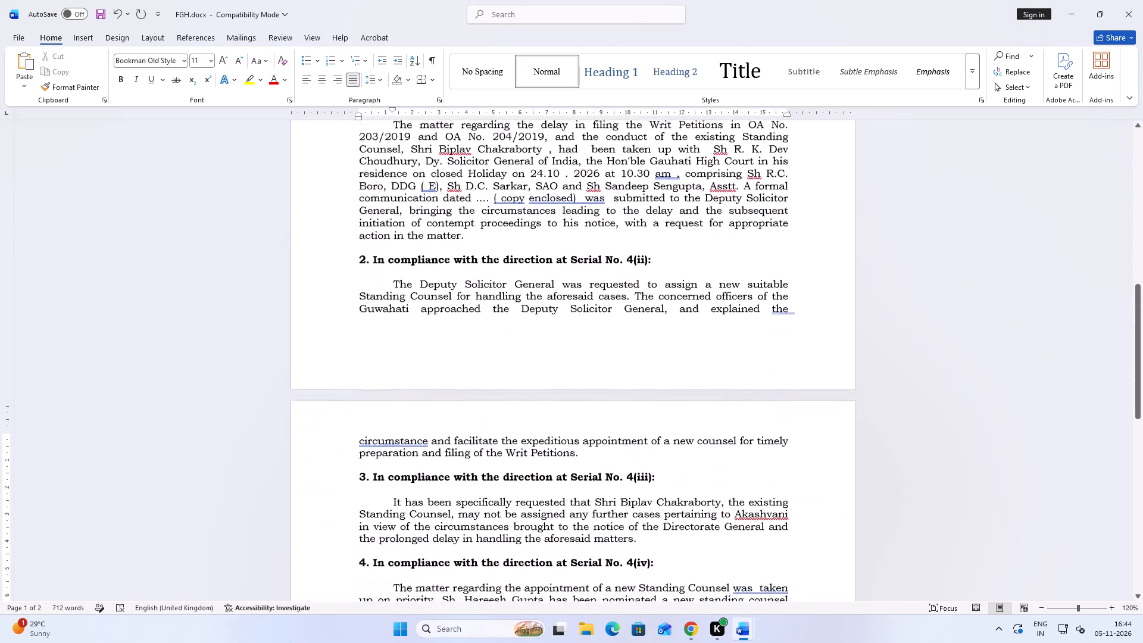
{"action": "key", "text": "ctrl+p"}
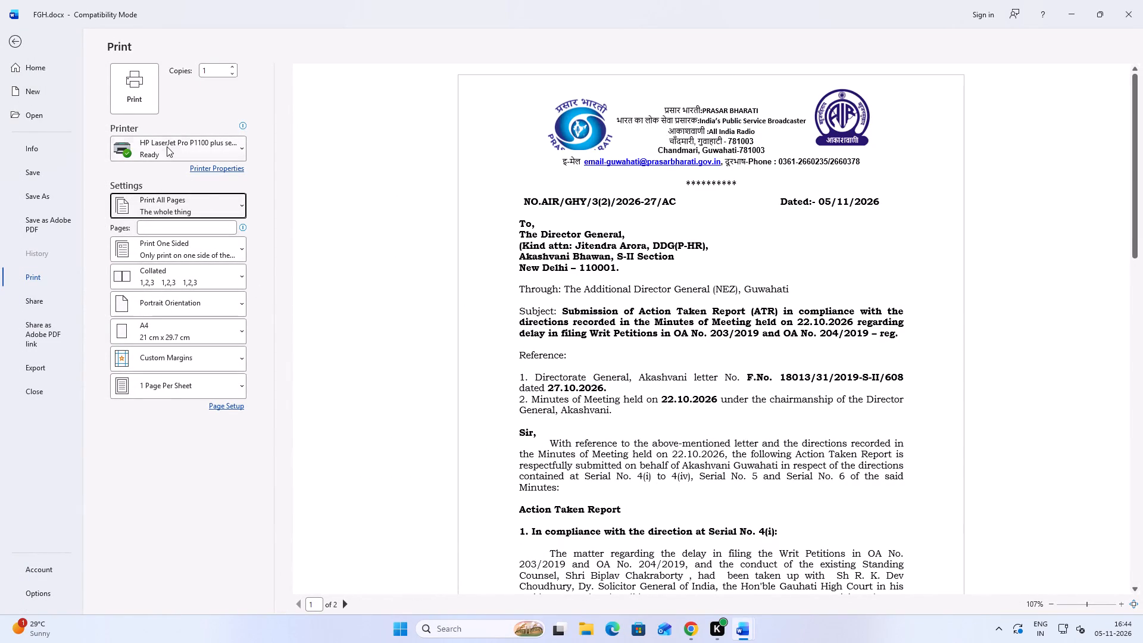
{"action": "left_click", "coordinate": [244, 407]}
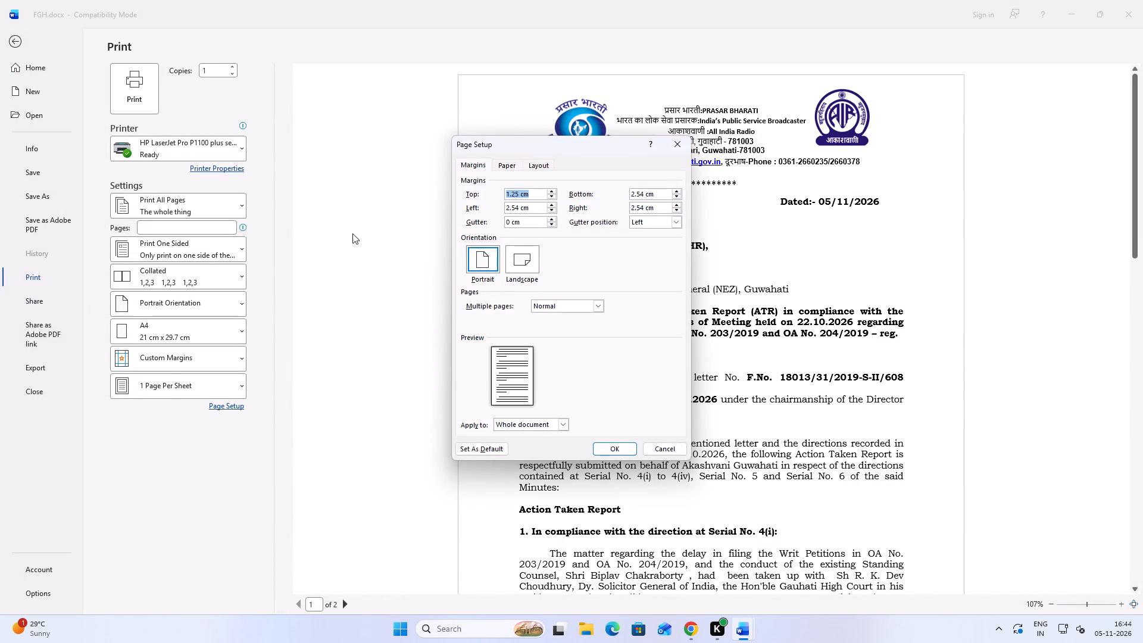
{"action": "left_click", "coordinate": [672, 138]}
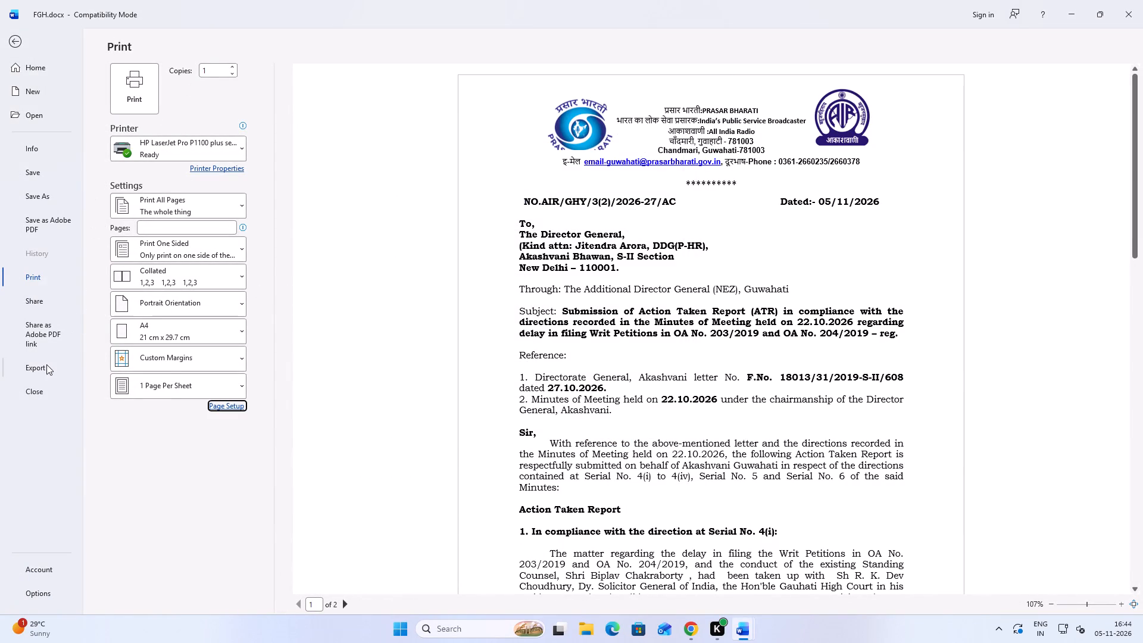
Export the letter in PDF format as FGH.pdf to the New folder in Downloads, opening it after publishing.
{"action": "left_click", "coordinate": [42, 367]}
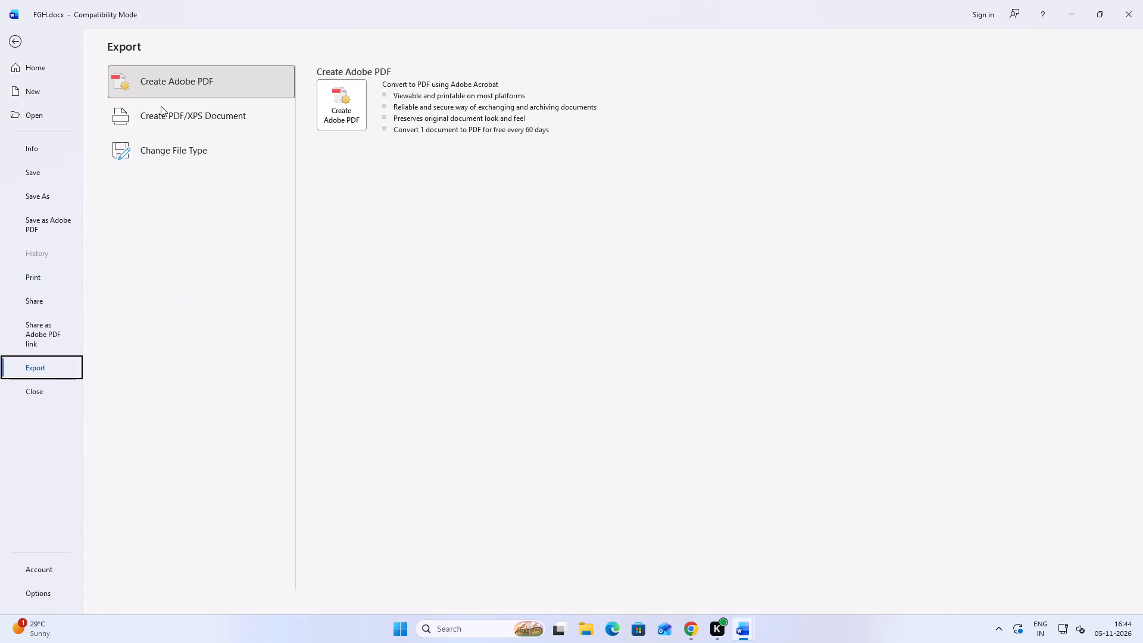
{"action": "left_click", "coordinate": [240, 106]}
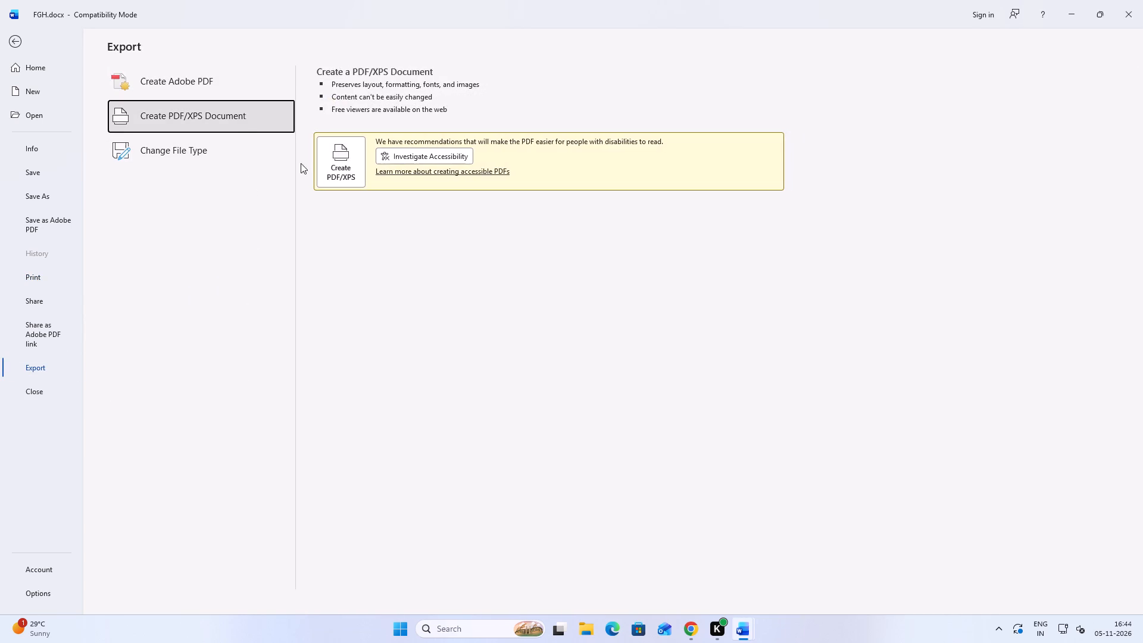
{"action": "left_click", "coordinate": [346, 166]}
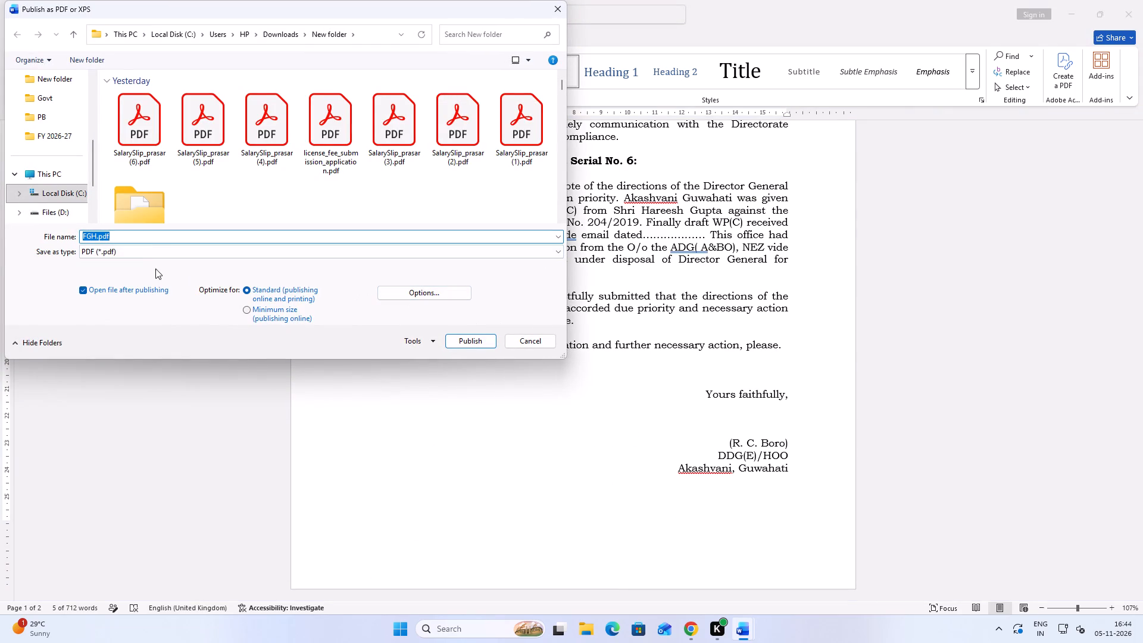
{"action": "left_click", "coordinate": [479, 339]}
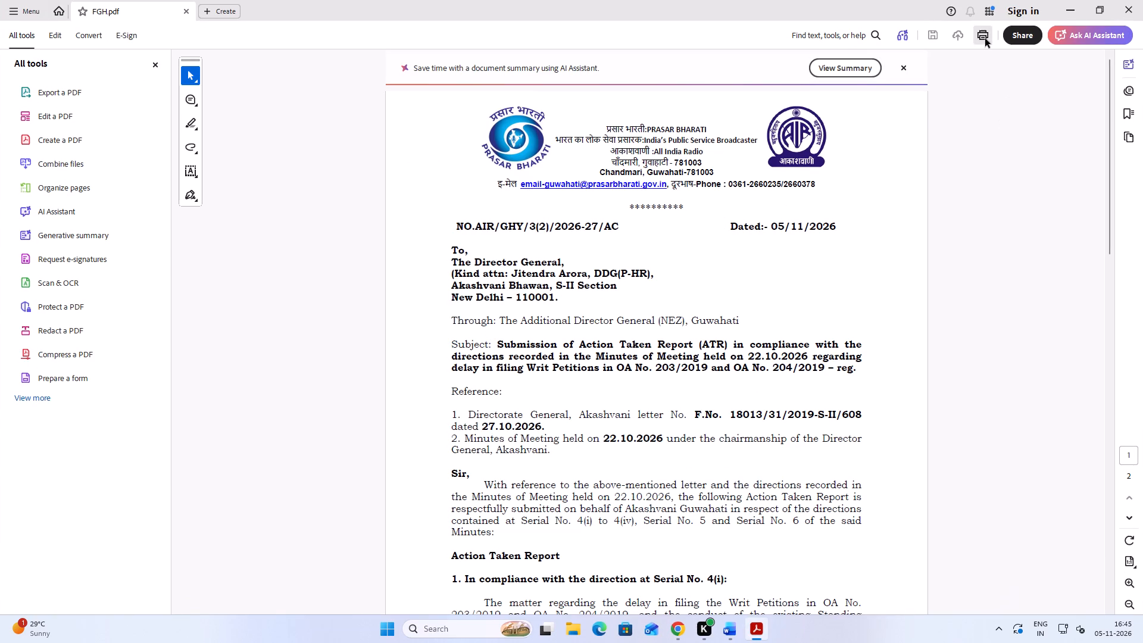
In Adobe Acrobat, print one copy of all pages of FGH.pdf on the HP LaserJet Pro P1100 plus series.
{"action": "left_click", "coordinate": [985, 37]}
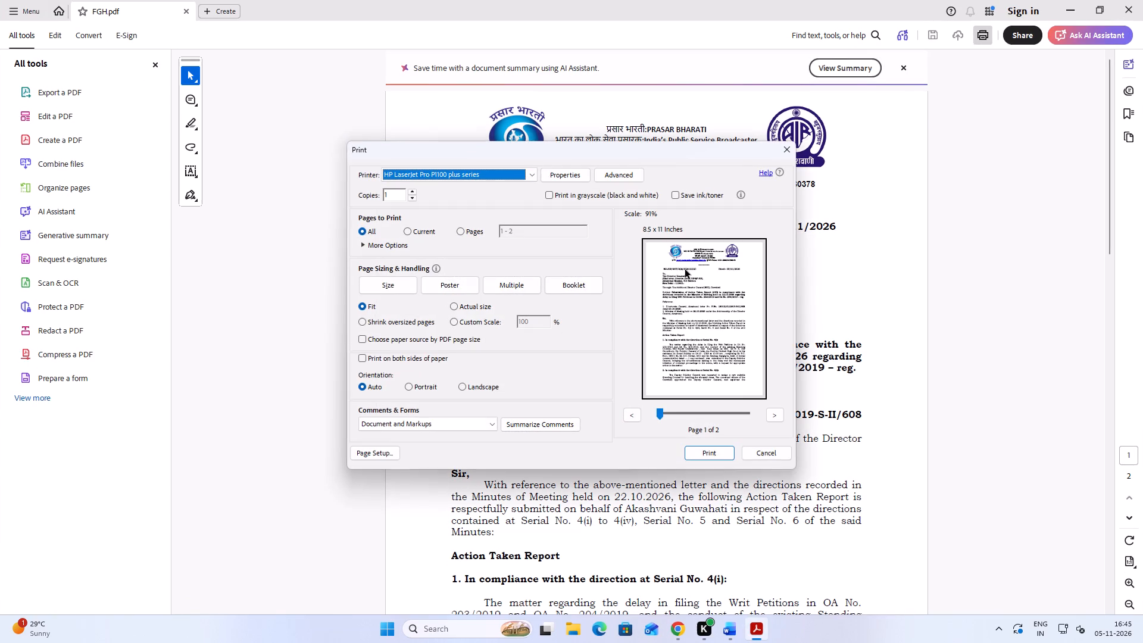
{"action": "left_click", "coordinate": [719, 452]}
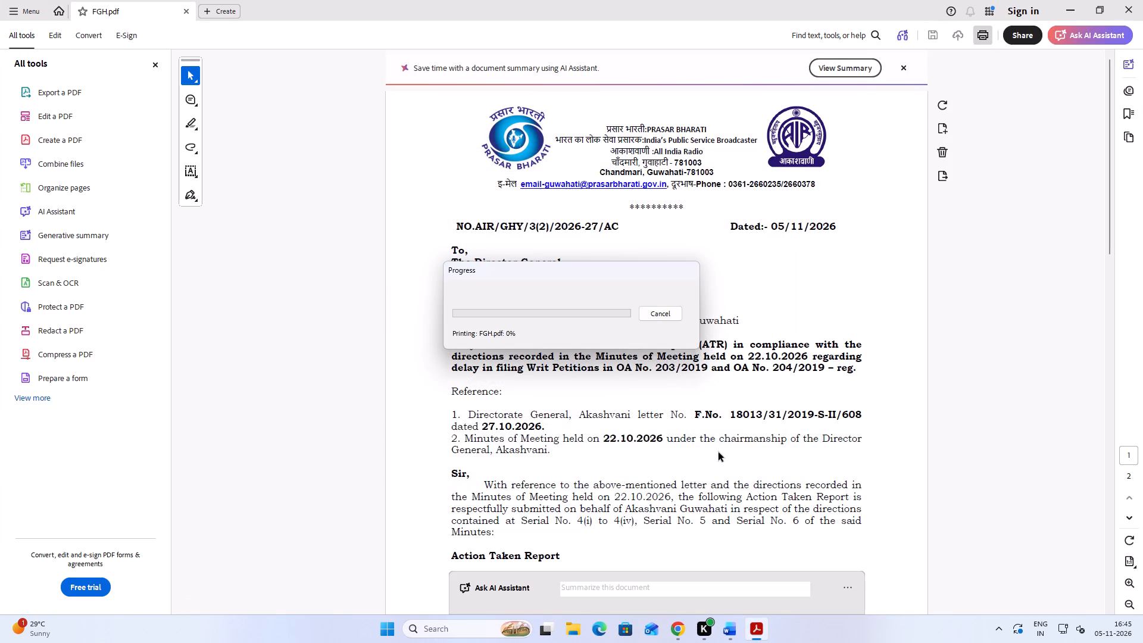
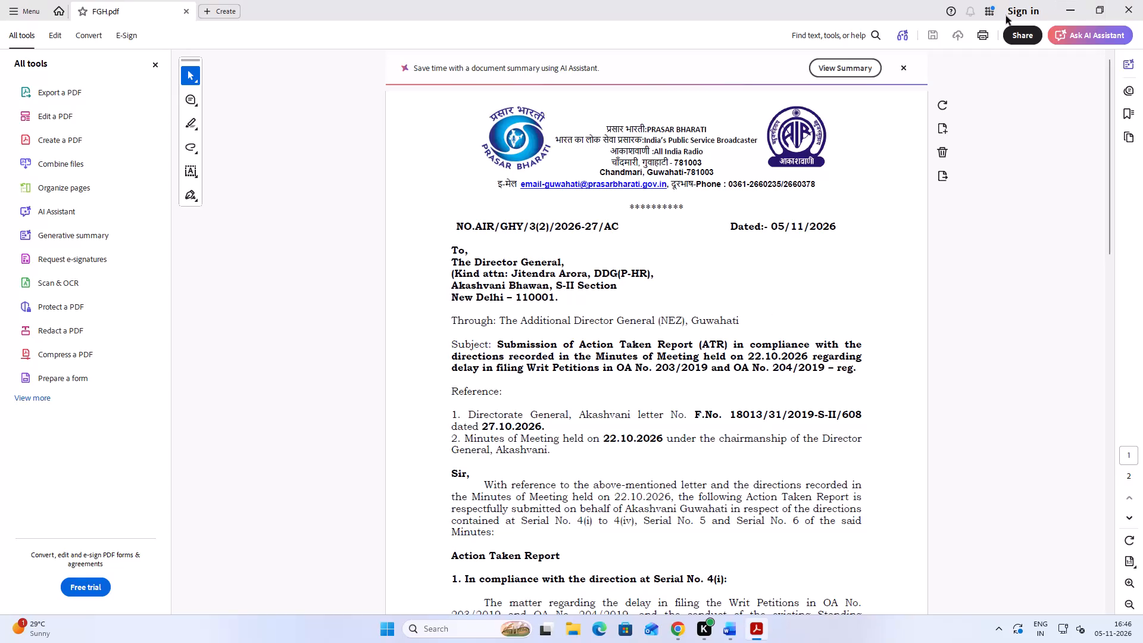
Print one more copy of all pages of FGH.pdf on the HP LaserJet Pro P1100 plus series, fitted to the page.
{"action": "left_click", "coordinate": [979, 37]}
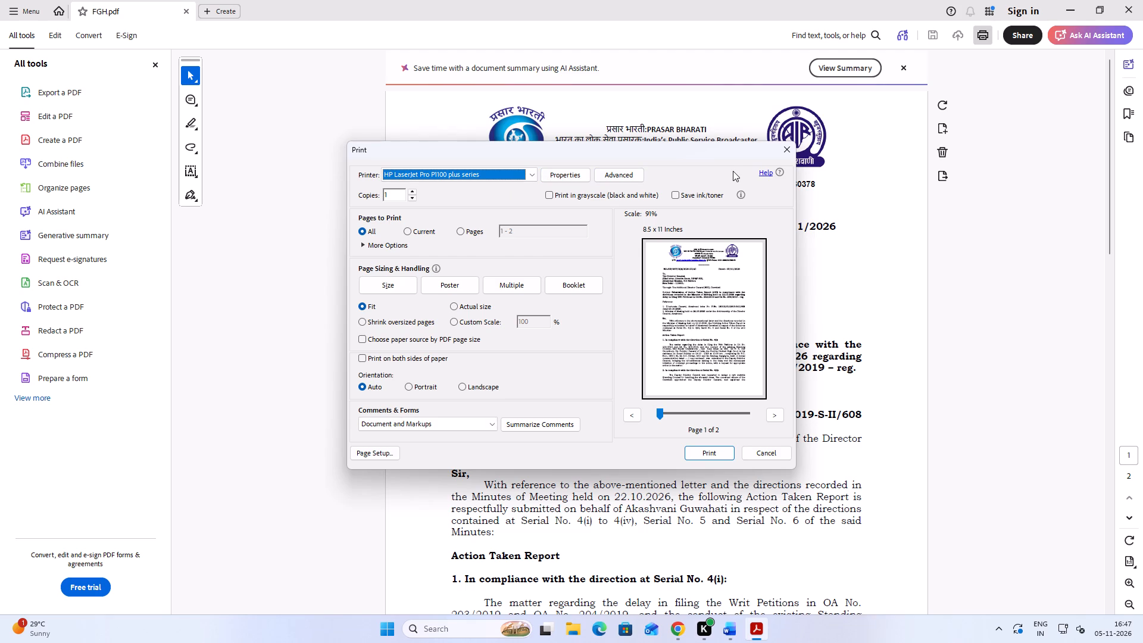
{"action": "left_click", "coordinate": [717, 453]}
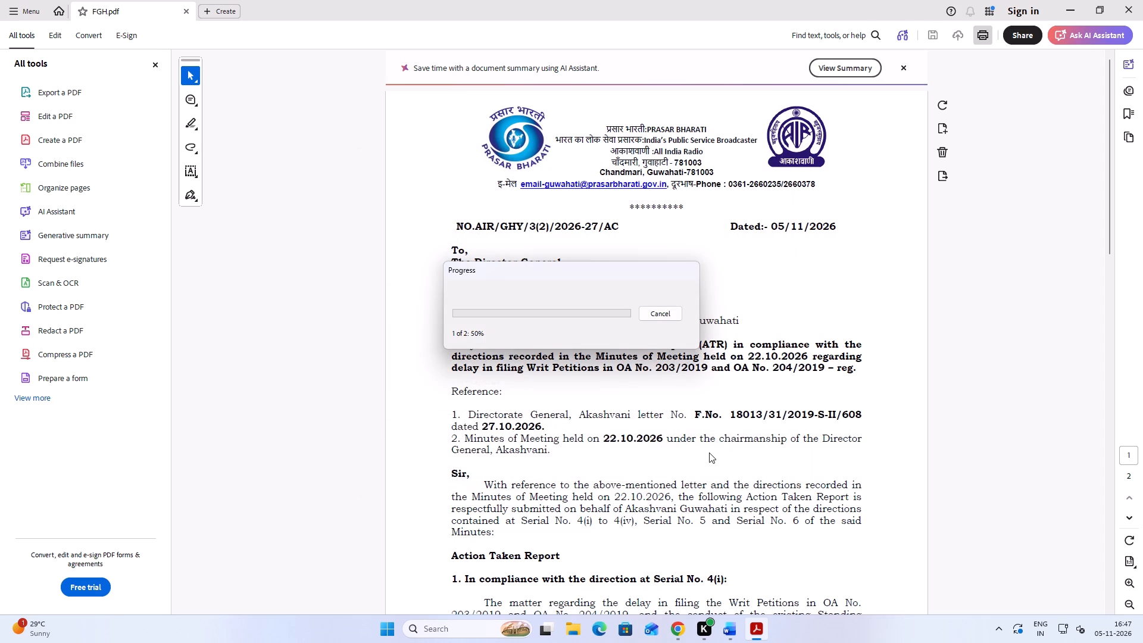
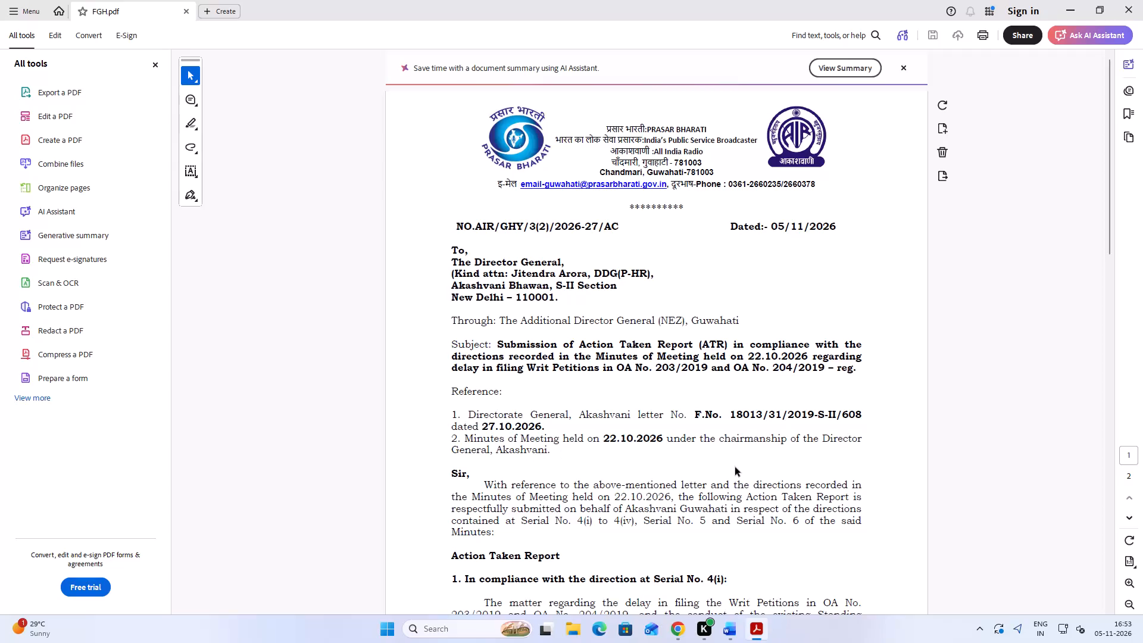
Read through both pages of the Action Taken Report letter in FGH.pdf, from the letterhead to the signature block and back.
{"action": "scroll", "coordinate": [735, 467], "scroll_direction": "down", "scroll_amount": 3}
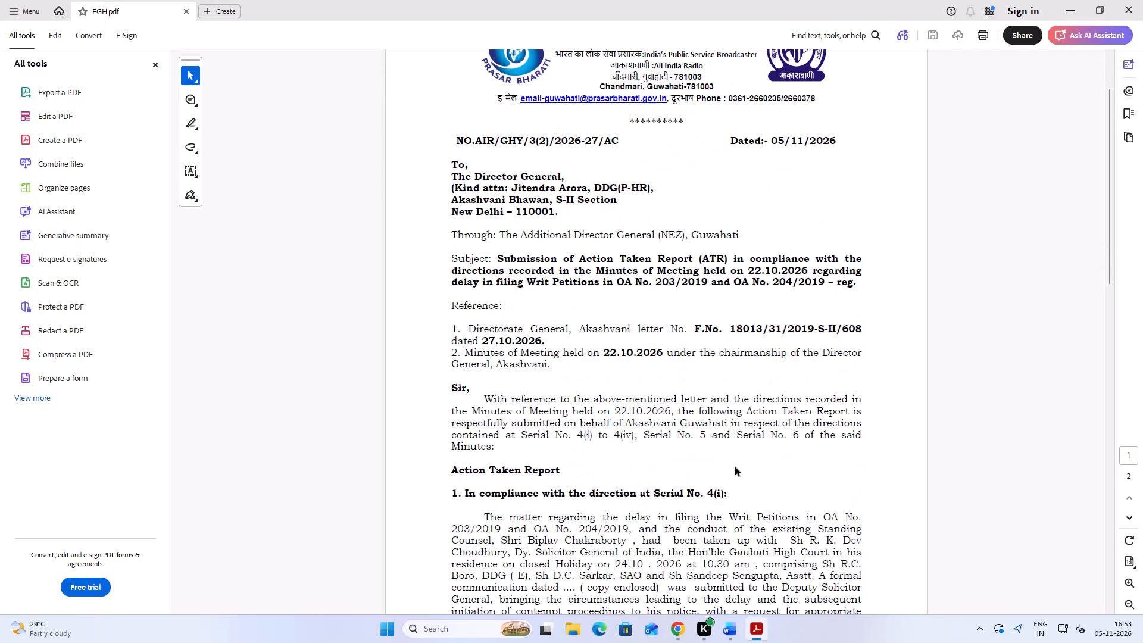
{"action": "scroll", "coordinate": [735, 467], "scroll_direction": "down", "scroll_amount": 1}
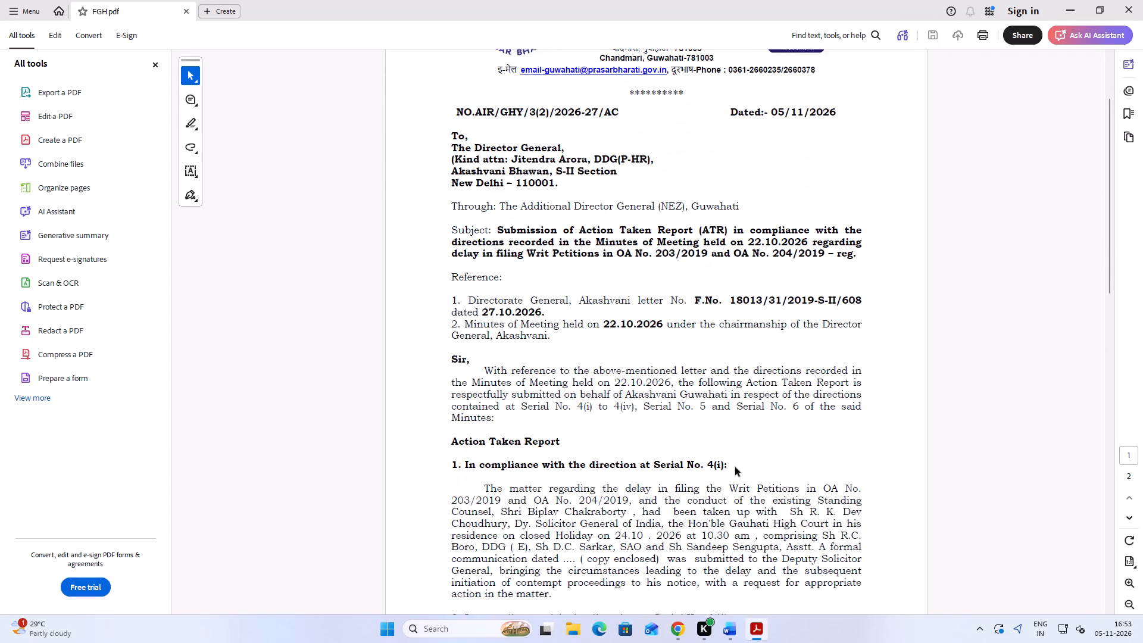
{"action": "scroll", "coordinate": [735, 467], "scroll_direction": "down", "scroll_amount": 9}
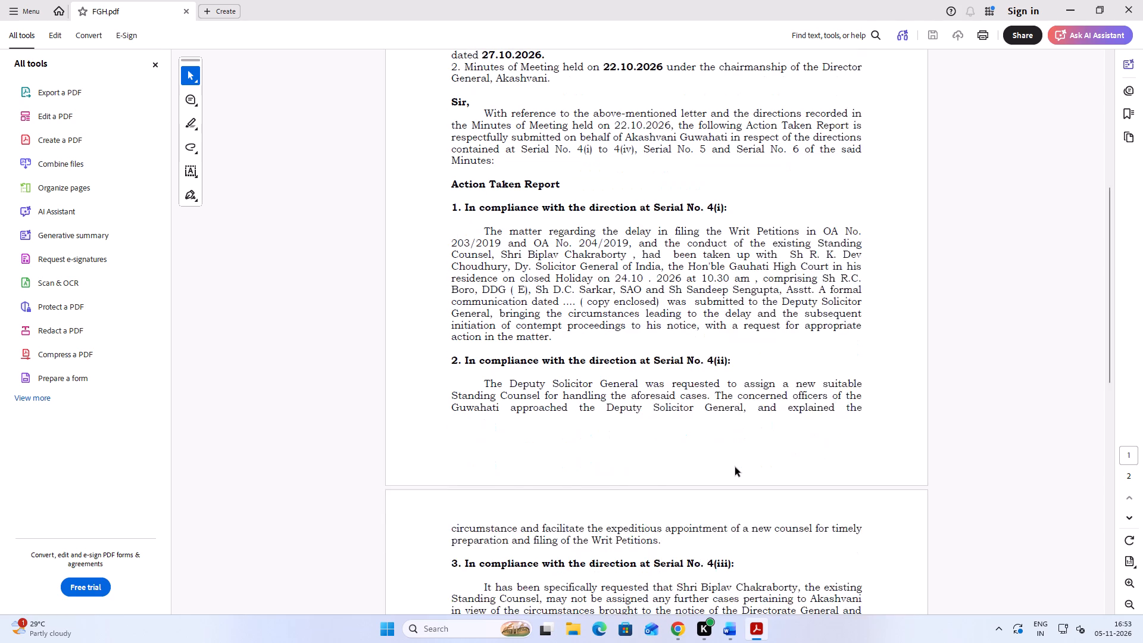
{"action": "scroll", "coordinate": [735, 467], "scroll_direction": "down", "scroll_amount": 14}
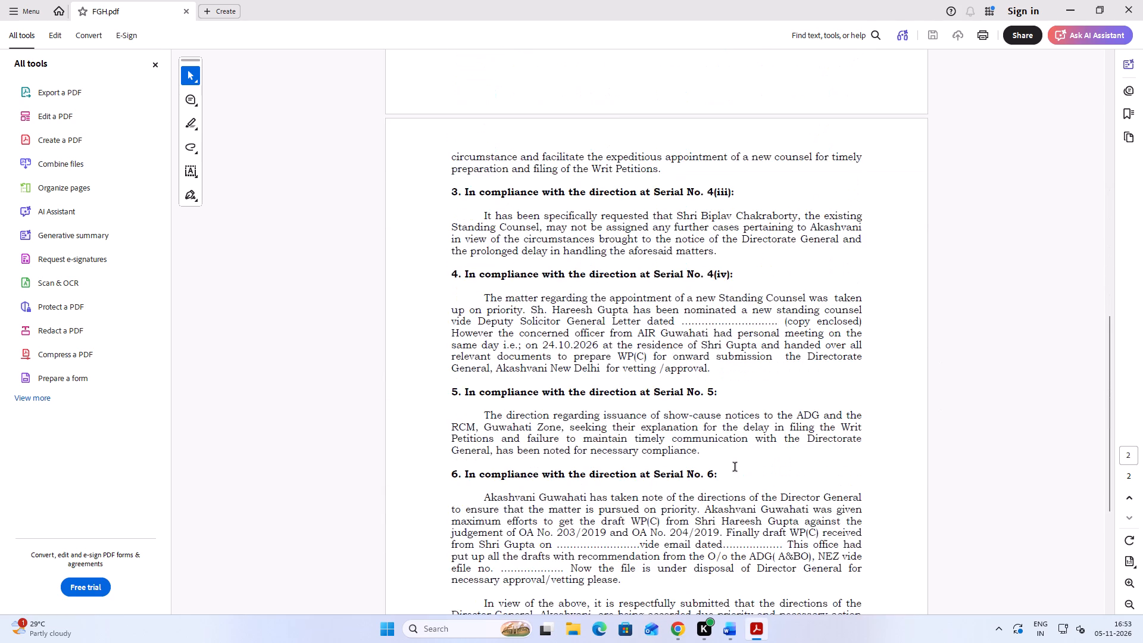
{"action": "scroll", "coordinate": [735, 467], "scroll_direction": "down", "scroll_amount": 11}
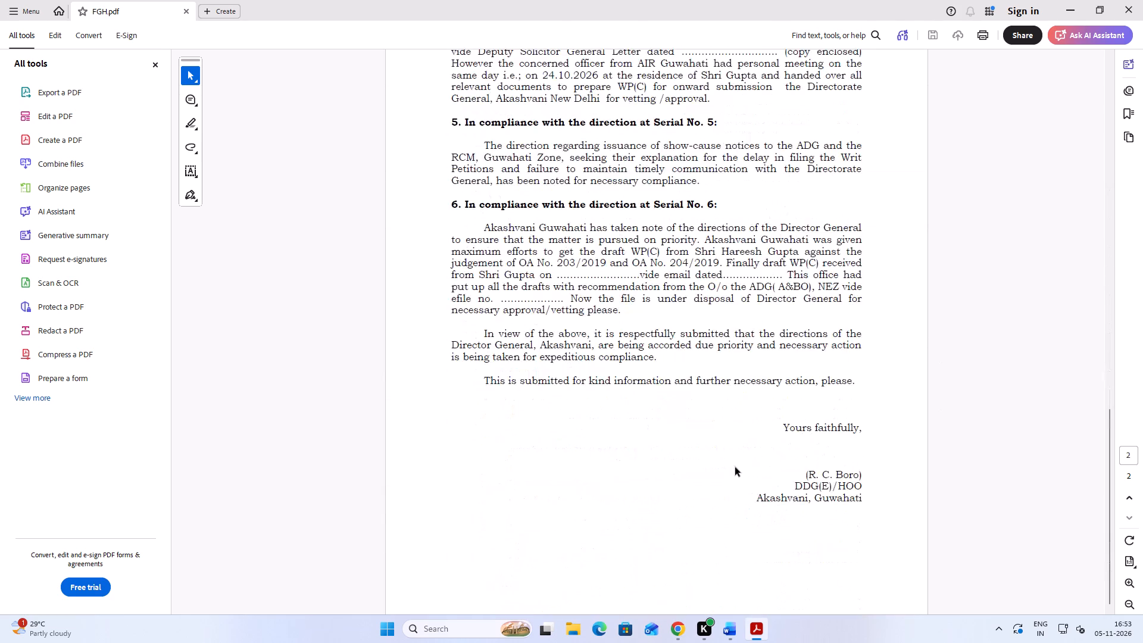
{"action": "scroll", "coordinate": [735, 467], "scroll_direction": "up", "scroll_amount": 4}
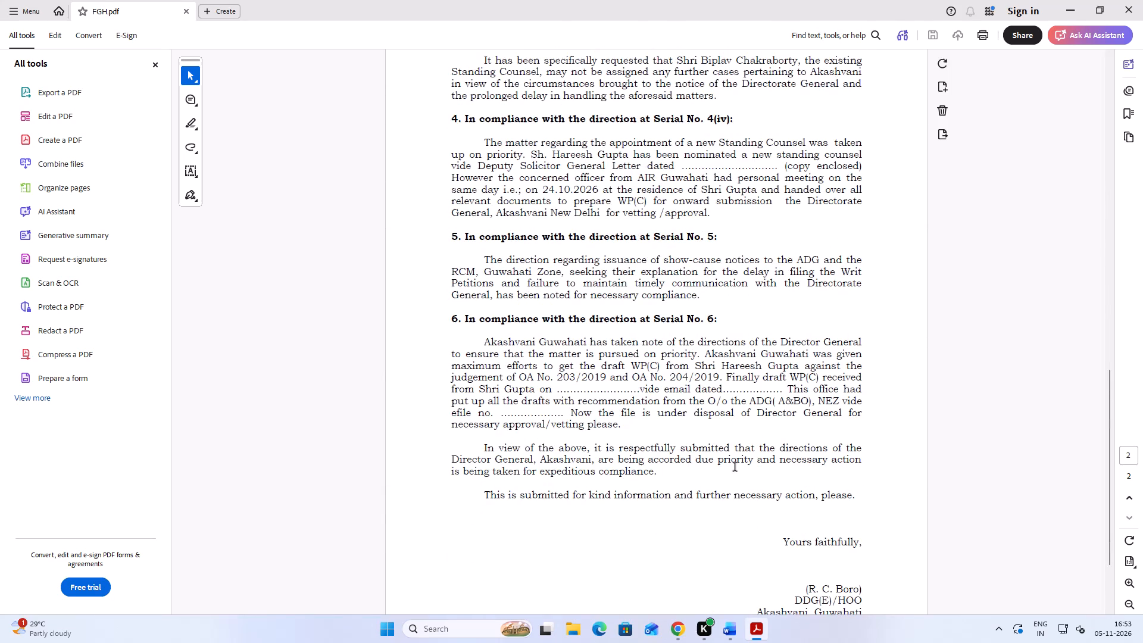
{"action": "scroll", "coordinate": [735, 467], "scroll_direction": "up", "scroll_amount": 16}
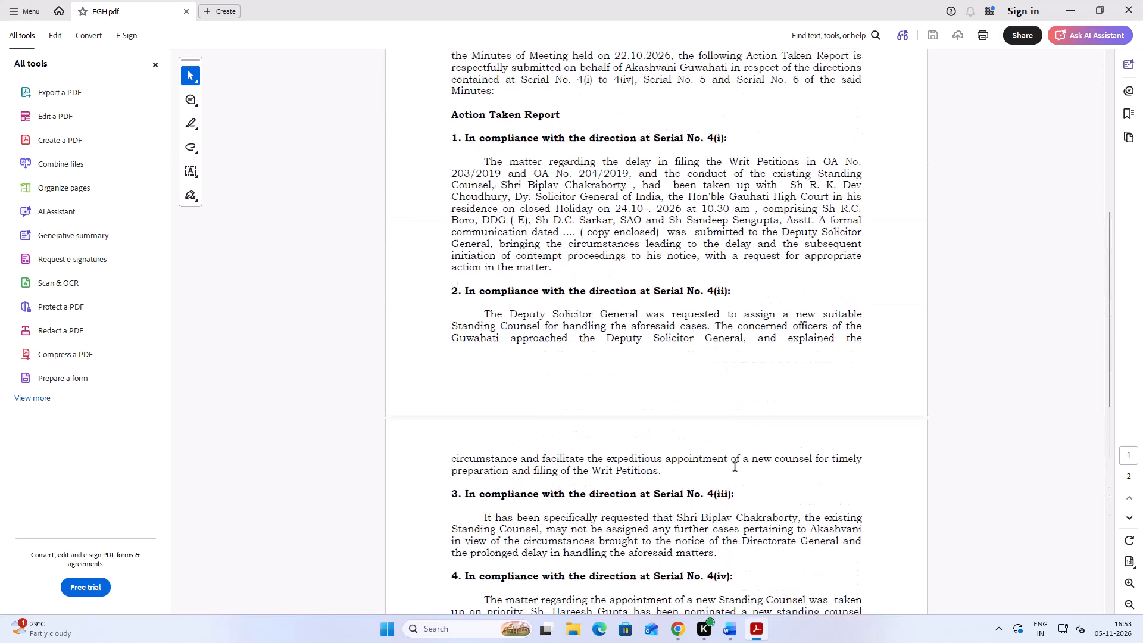
{"action": "scroll", "coordinate": [735, 467], "scroll_direction": "up", "scroll_amount": 14}
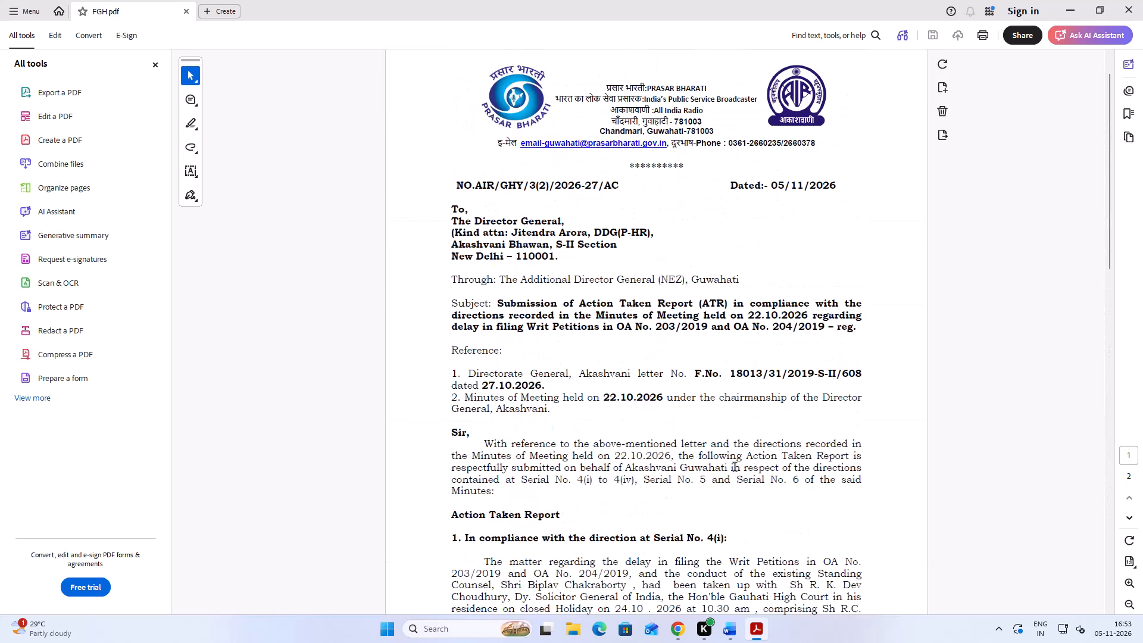
{"action": "scroll", "coordinate": [732, 470], "scroll_direction": "up", "scroll_amount": 4}
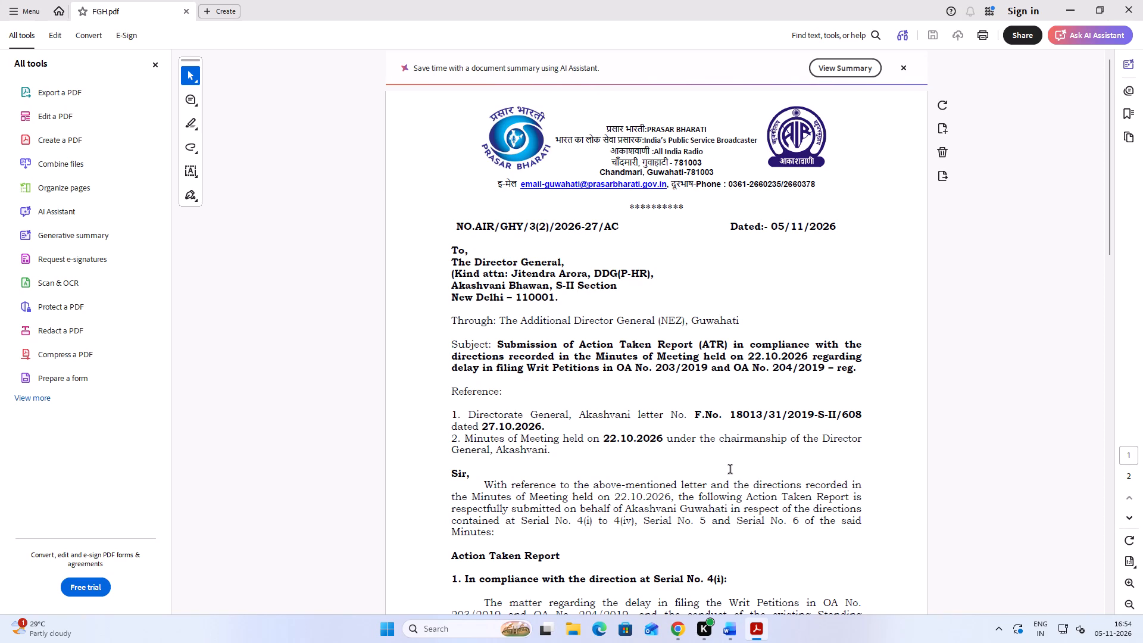
{"action": "scroll", "coordinate": [726, 405], "scroll_direction": "up", "scroll_amount": 5}
Recheck the letter's compliance paragraphs for Serial Nos. 4(i) to 6 and its closing across both pages.
{"action": "scroll", "coordinate": [726, 405], "scroll_direction": "down", "scroll_amount": 11}
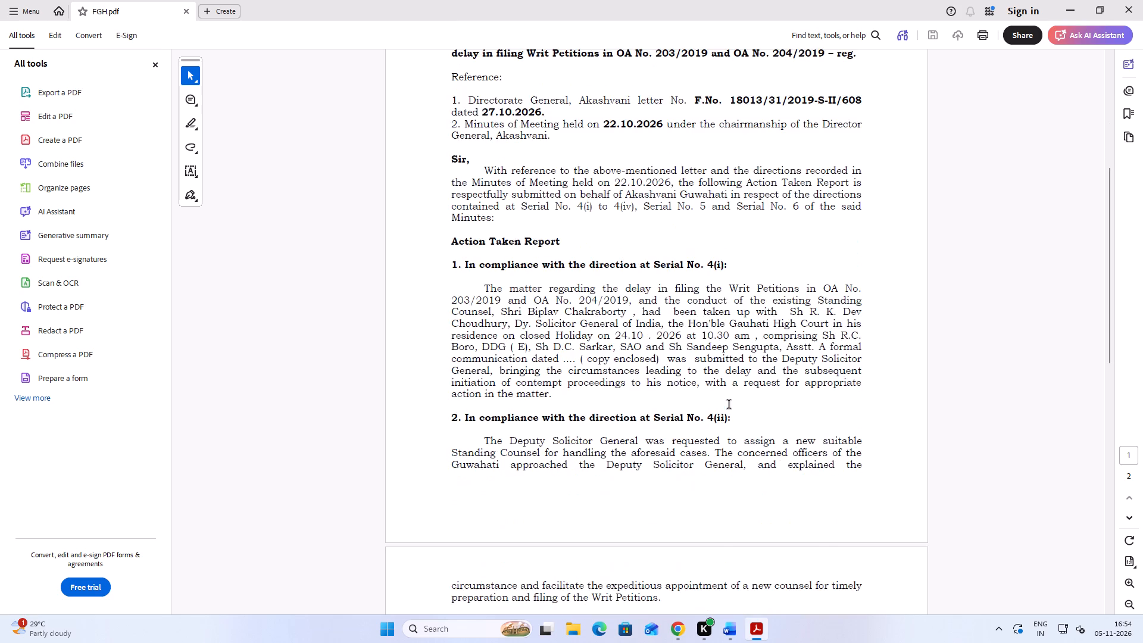
{"action": "scroll", "coordinate": [729, 405], "scroll_direction": "down", "scroll_amount": 19}
{"action": "scroll", "coordinate": [729, 406], "scroll_direction": "down", "scroll_amount": 8}
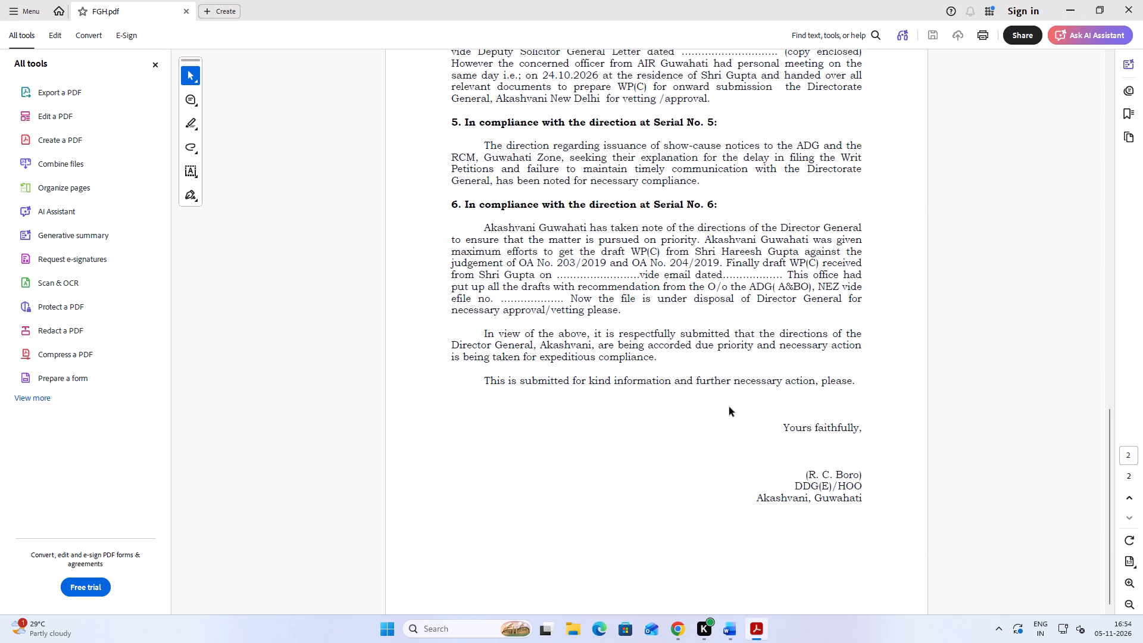
{"action": "scroll", "coordinate": [729, 407], "scroll_direction": "up", "scroll_amount": 19}
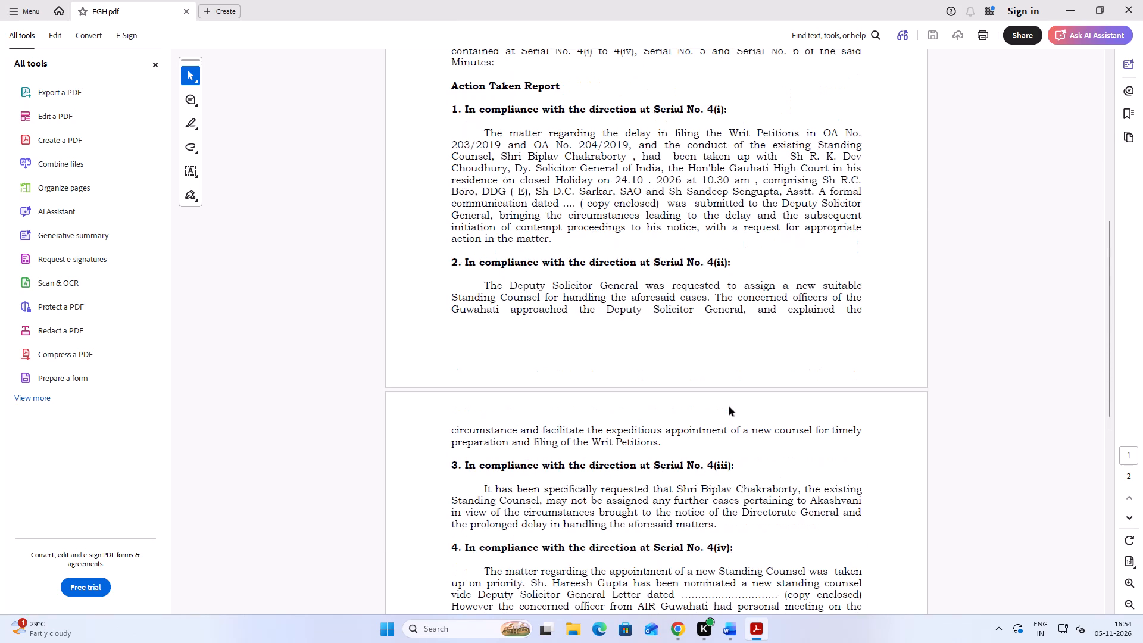
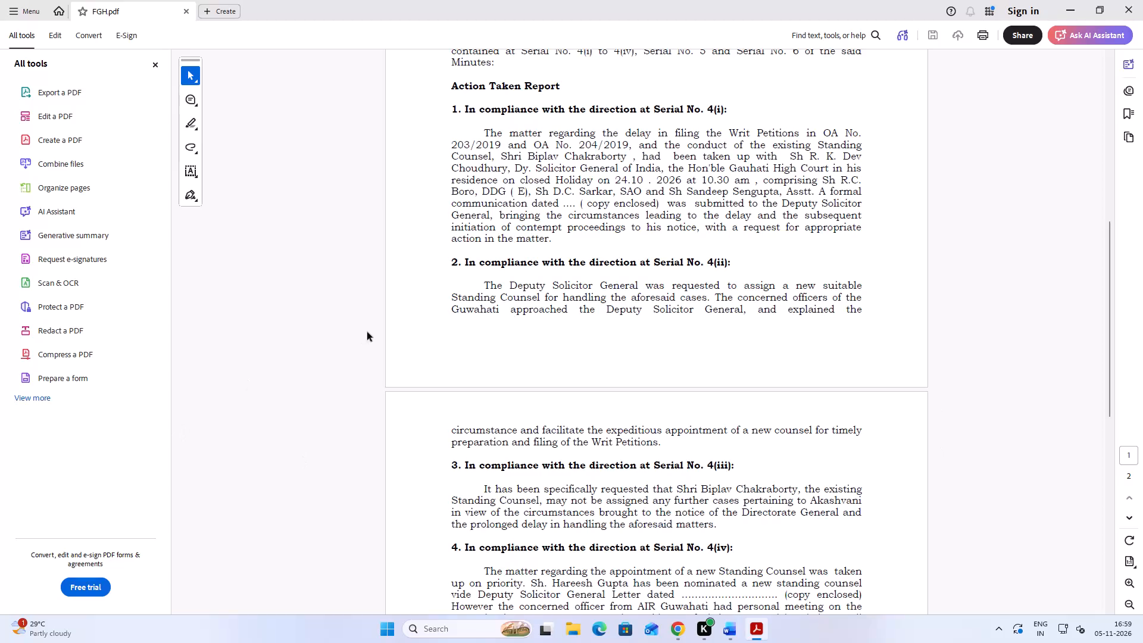
Close the reviewed FGH.pdf and return to the FGH.docx letter in Word.
{"action": "left_click", "coordinate": [1131, 7]}
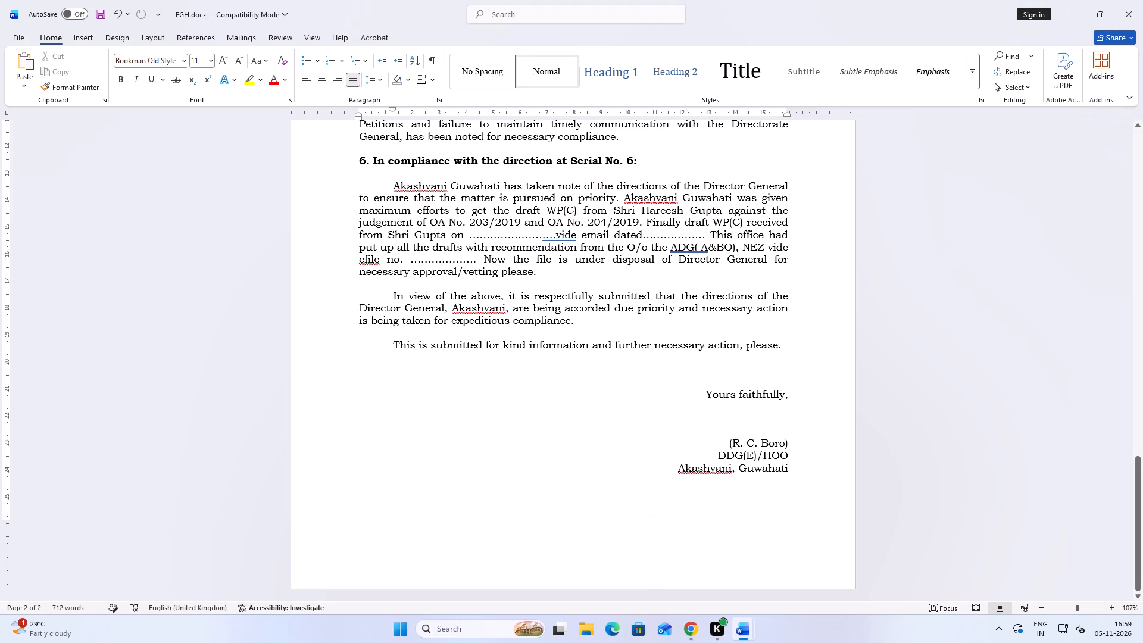
Save the revised Action Taken Report letter in FGH.docx.
{"action": "triple_click", "coordinate": [101, 15]}
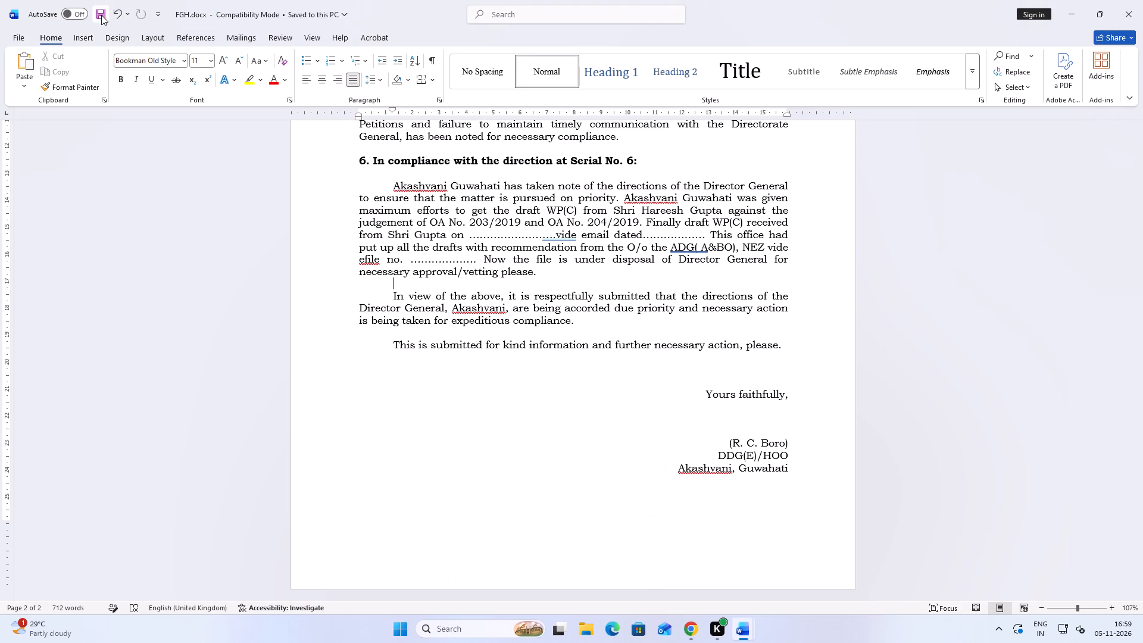
Reduce the FGH.docx window from full screen to a smaller floating window over the desktop.
{"action": "left_click", "coordinate": [1105, 7]}
{"action": "left_click", "coordinate": [1121, 8]}
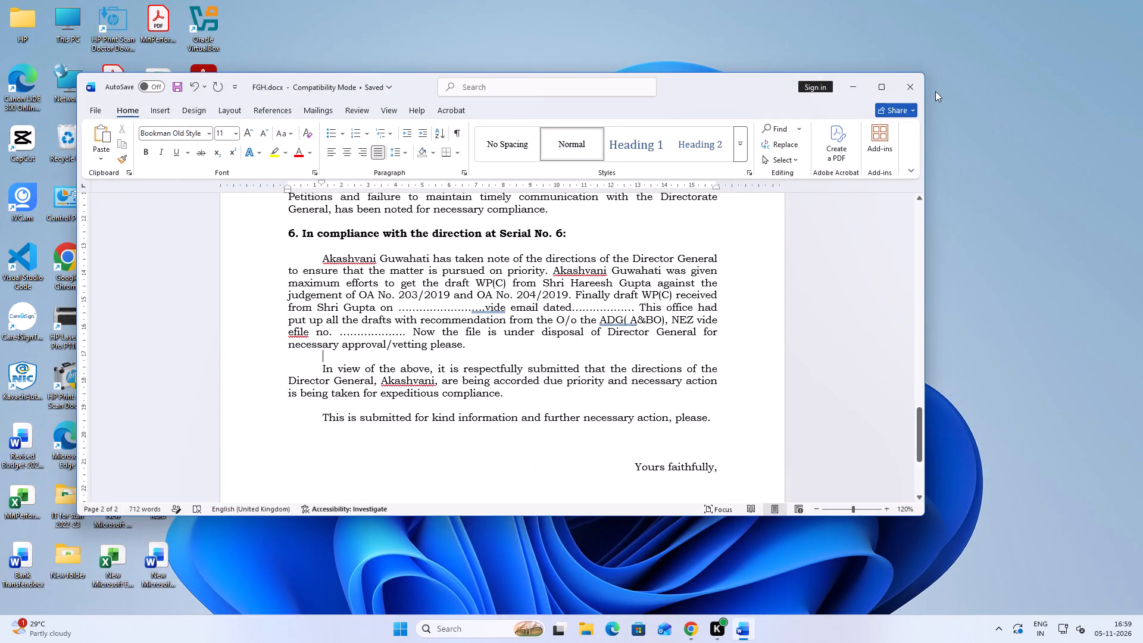
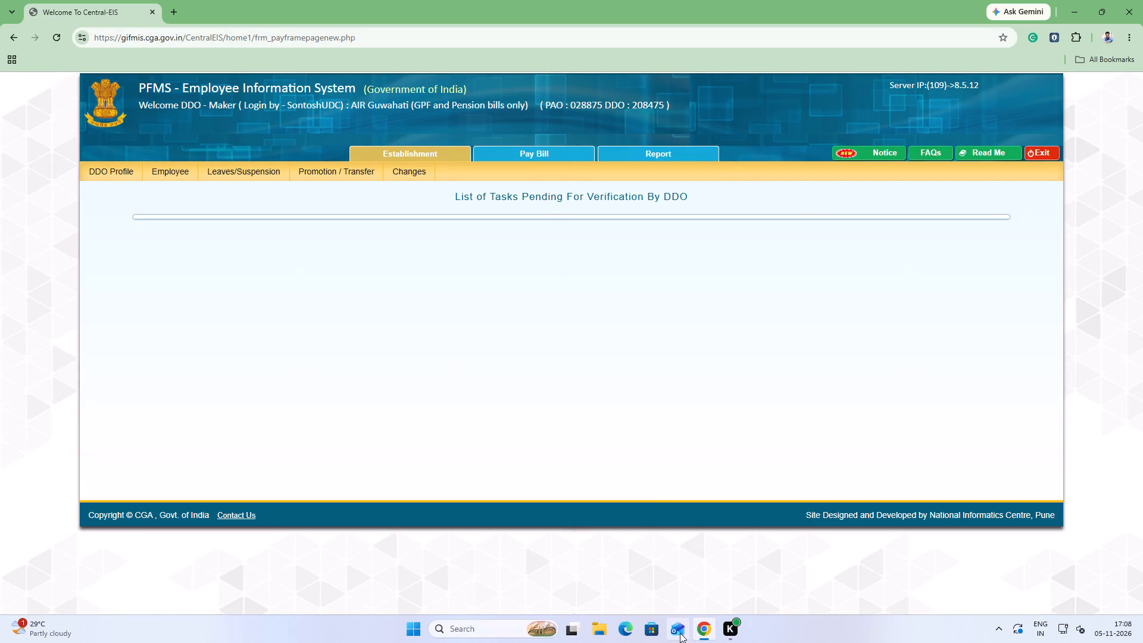
Switch to Word and reopen the recent document FGH.docx.
{"action": "left_click", "coordinate": [464, 632]}
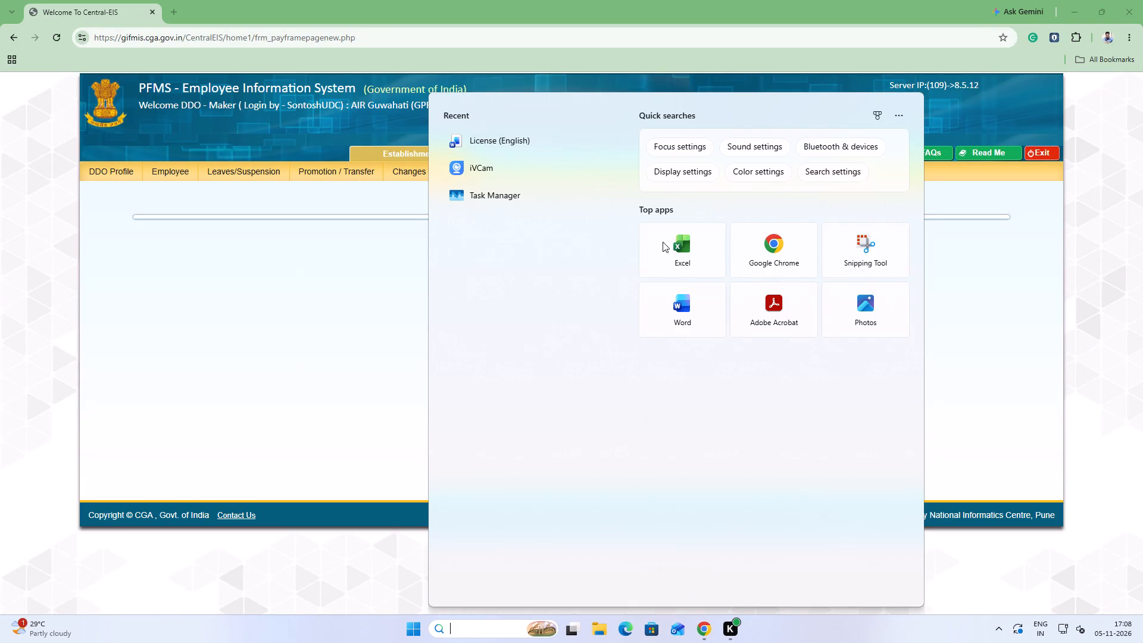
{"action": "left_click", "coordinate": [693, 298]}
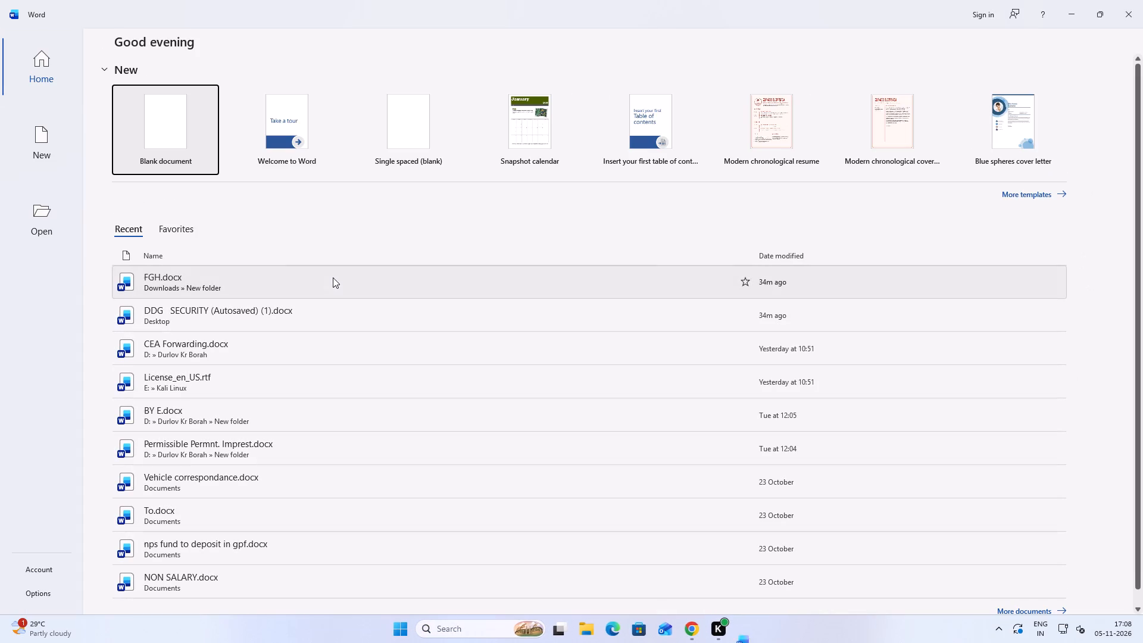
{"action": "left_click", "coordinate": [218, 284]}
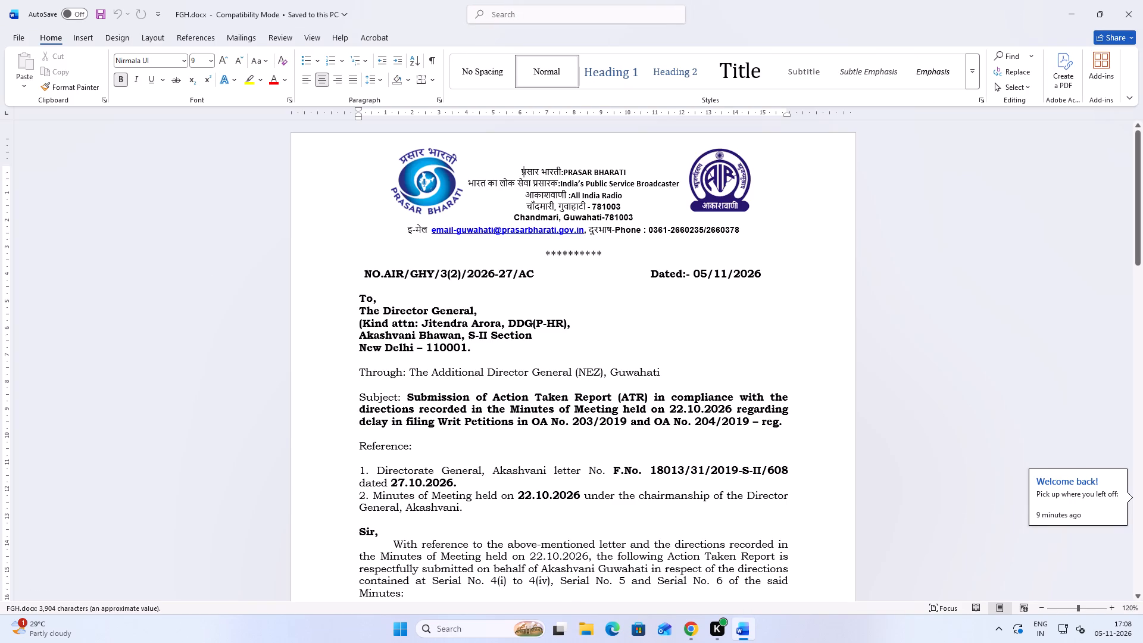
Delete "to his notice," after "contempt proceedings" in the Serial No. 4(i) paragraph, leaving a single space before "with a request".
{"action": "scroll", "coordinate": [684, 410], "scroll_direction": "down", "scroll_amount": 3}
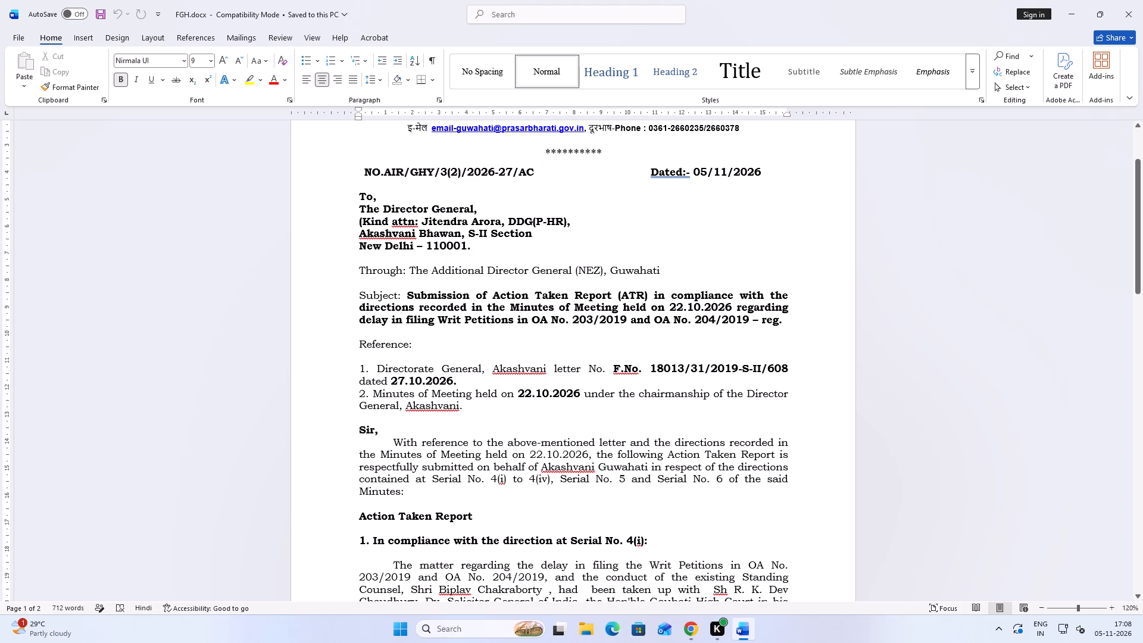
{"action": "scroll", "coordinate": [499, 500], "scroll_direction": "down", "scroll_amount": 2}
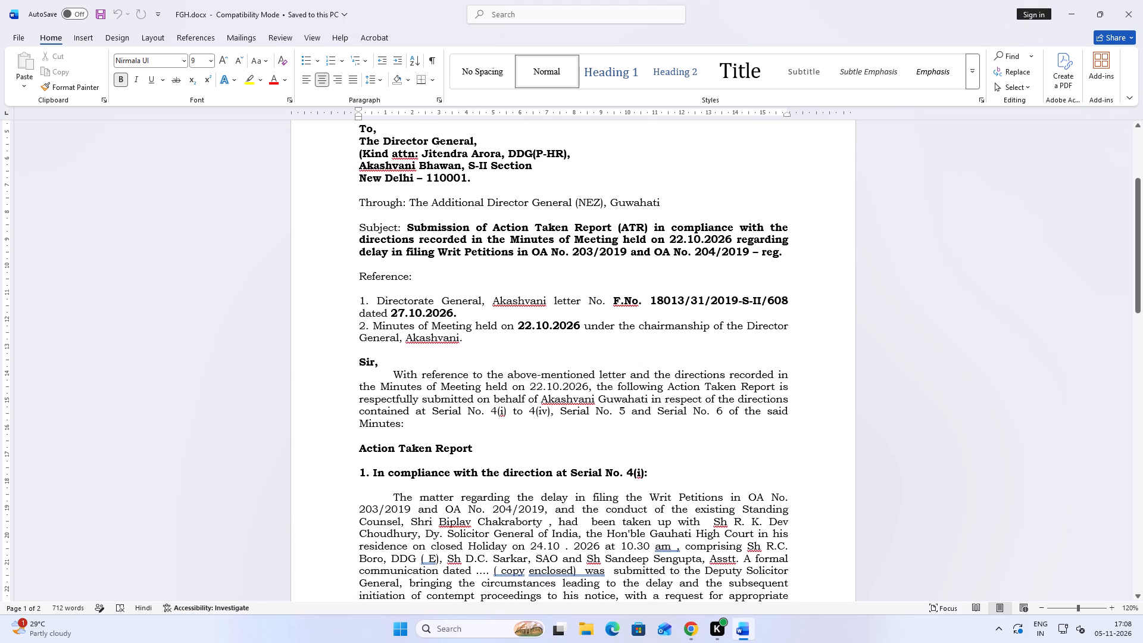
{"action": "scroll", "coordinate": [565, 511], "scroll_direction": "down", "scroll_amount": 10}
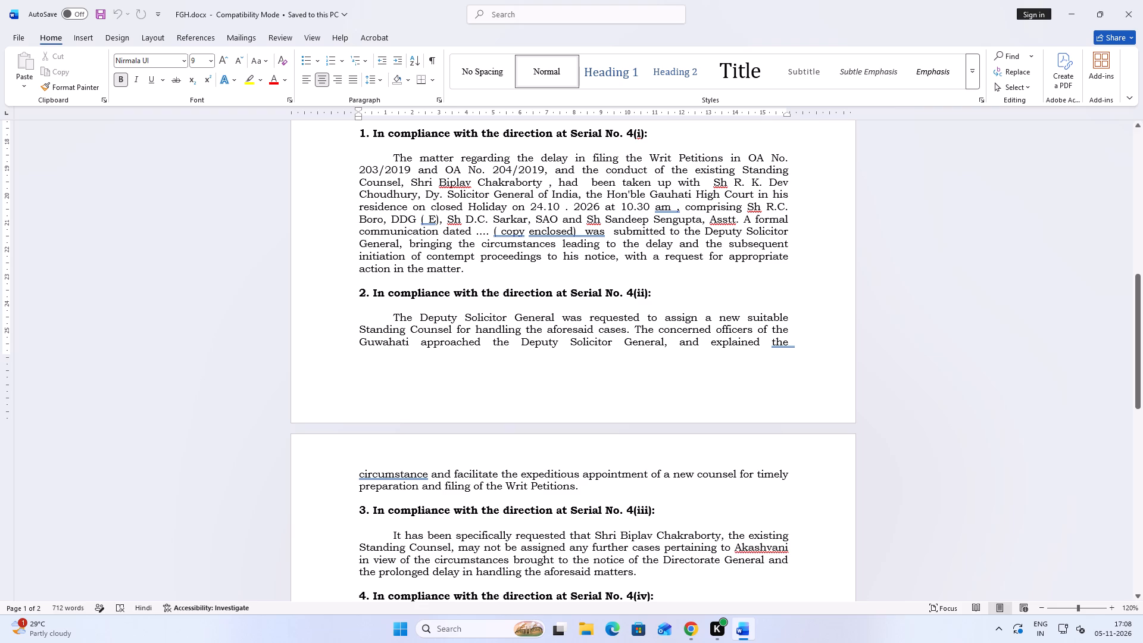
{"action": "left_click_drag", "start_coordinate": [623, 261], "coordinate": [614, 258]}
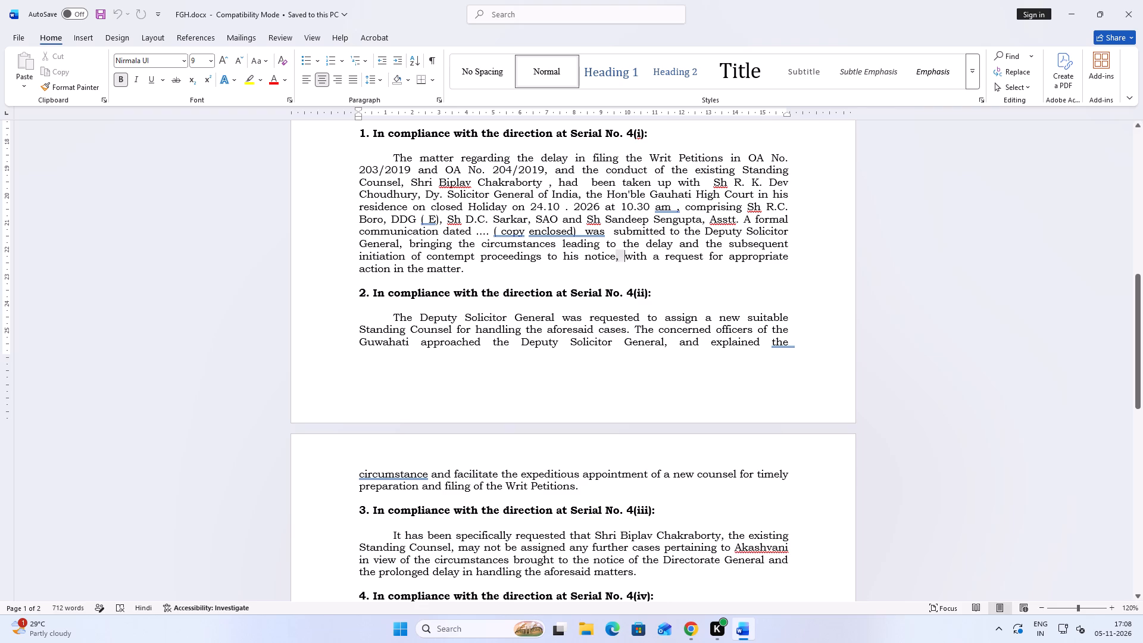
{"action": "left_click_drag", "start_coordinate": [614, 258], "coordinate": [613, 258]}
{"action": "left_click", "coordinate": [619, 261]}
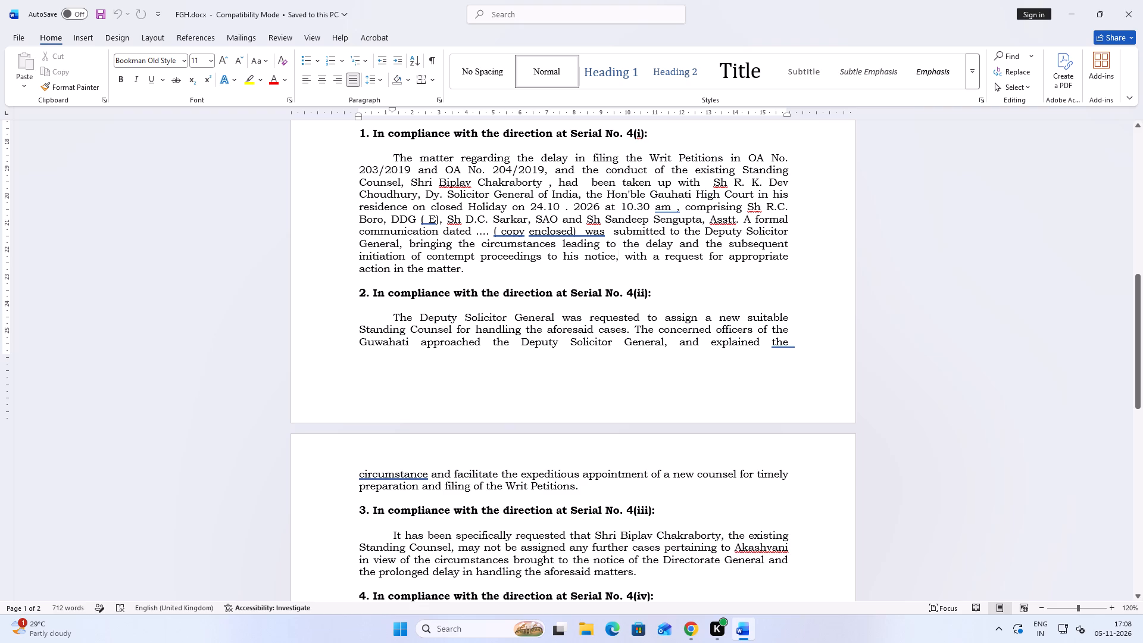
{"action": "key", "text": "BackSpace"}
{"action": "key", "text": "BackSpace"}
{"action": "key", "text": "BackSpace"}
{"action": "key", "text": "BackSpace"}
{"action": "key", "text": "BackSpace"}
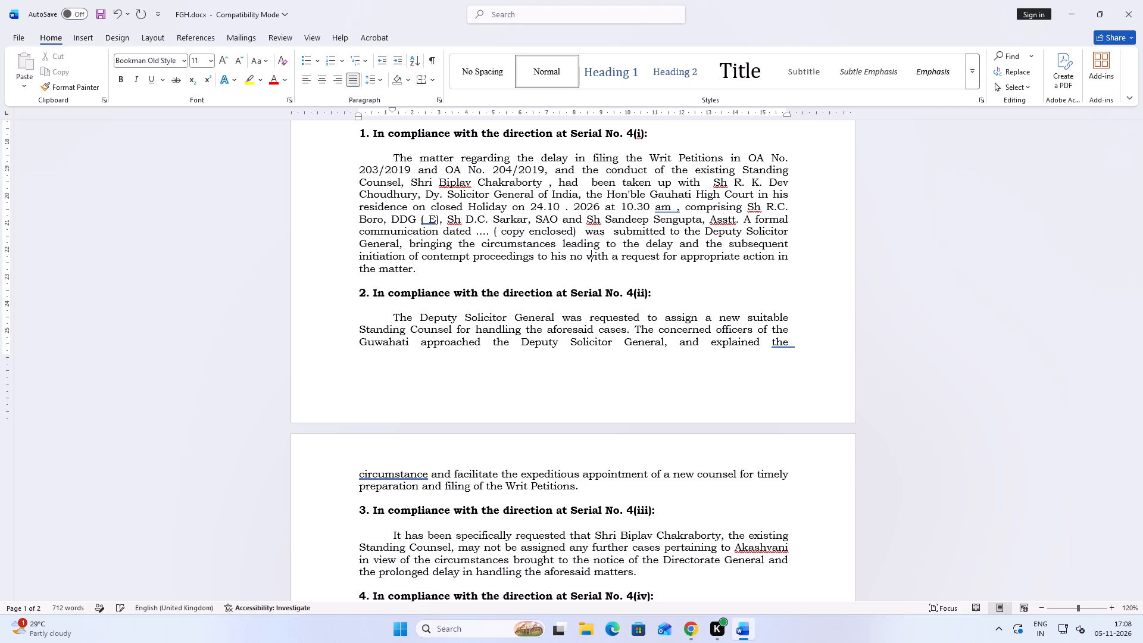
{"action": "key", "text": "BackSpace"}
{"action": "key", "text": "BackSpace"}
{"action": "key", "text": "BackSpace"}
{"action": "key", "text": "BackSpace"}
{"action": "key", "text": "BackSpace"}
{"action": "key", "text": "BackSpace"}
{"action": "key", "text": "BackSpace"}
{"action": "key", "text": "BackSpace"}
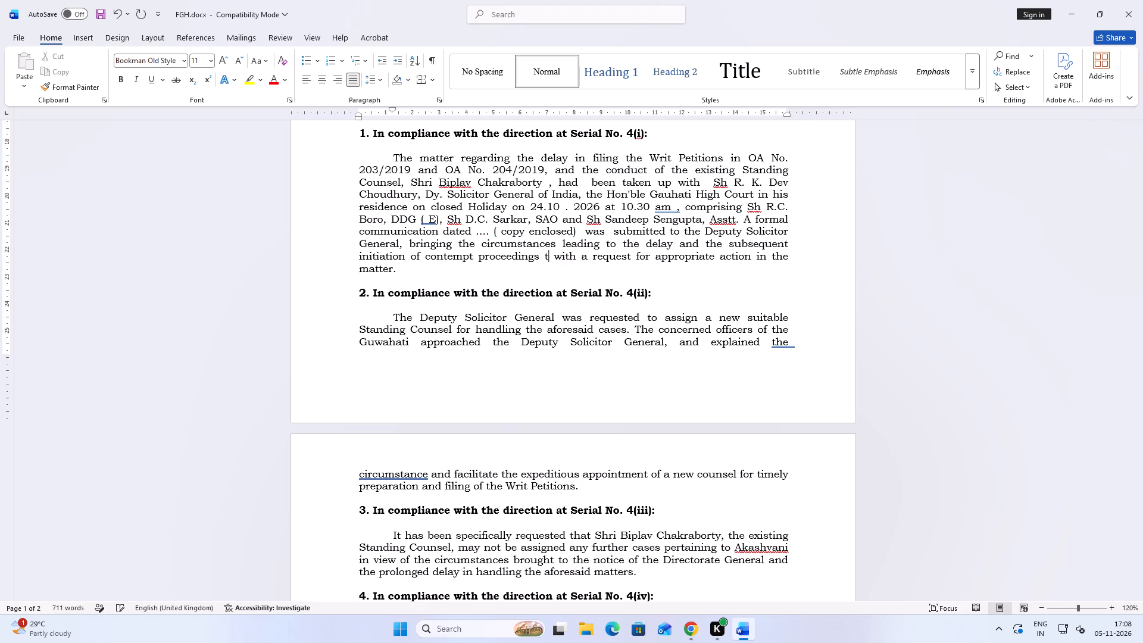
{"action": "key", "text": "BackSpace"}
{"action": "key", "text": "Right"}
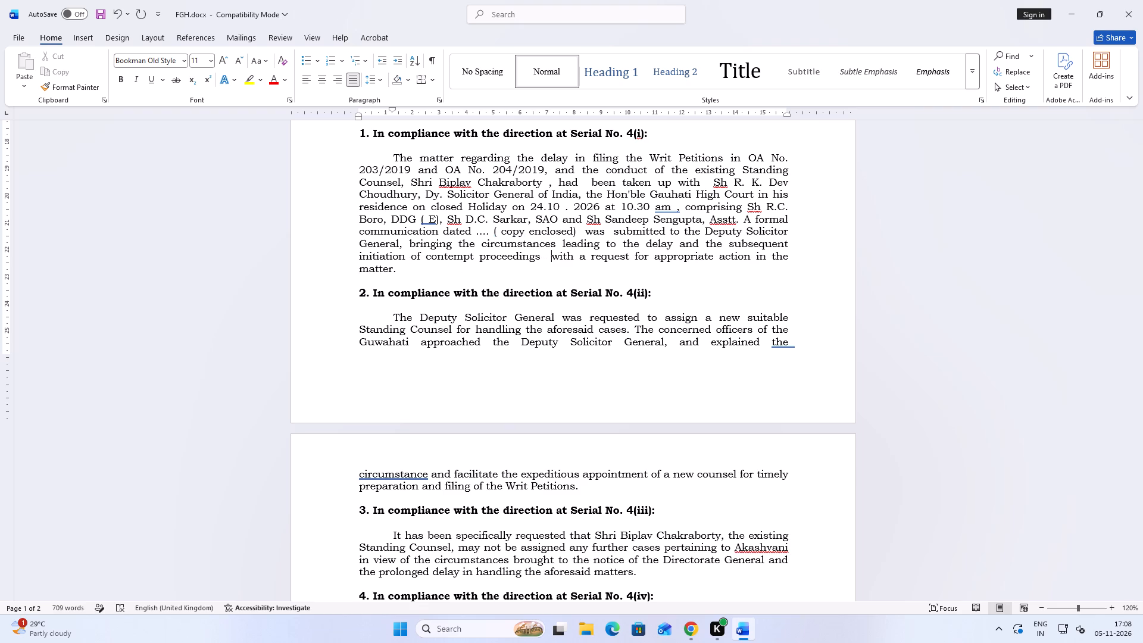
{"action": "key", "text": "BackSpace"}
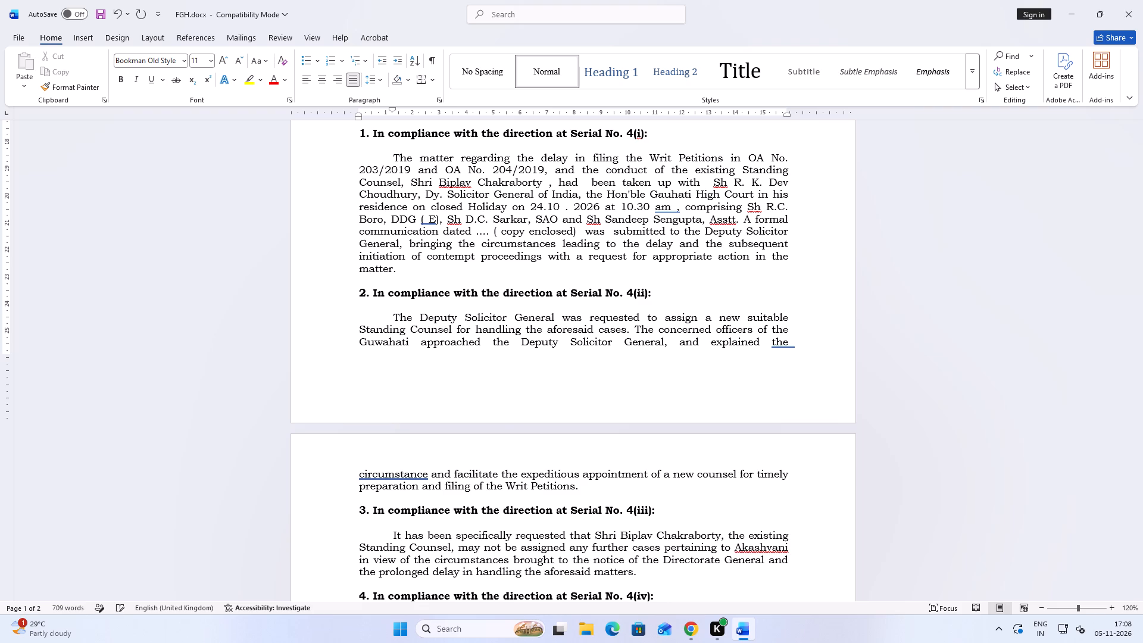
Insert "senior" before "Standing Counsel" in the first sentence of the Serial No. 4(ii) paragraph.
{"action": "left_click", "coordinate": [582, 329]}
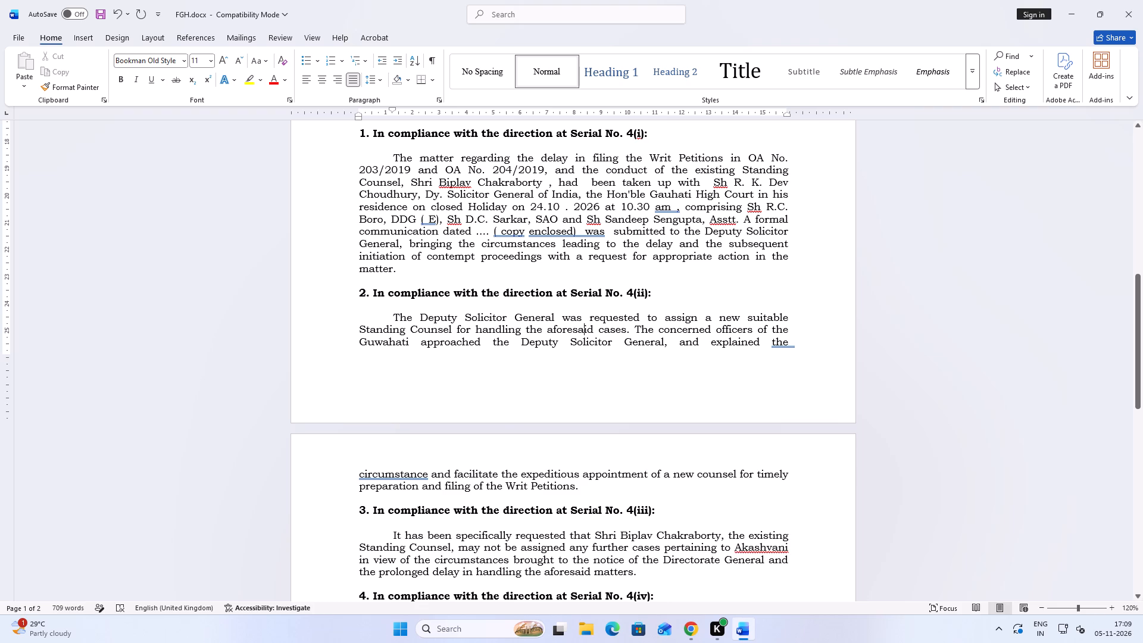
{"action": "scroll", "coordinate": [623, 534], "scroll_direction": "down", "scroll_amount": 3}
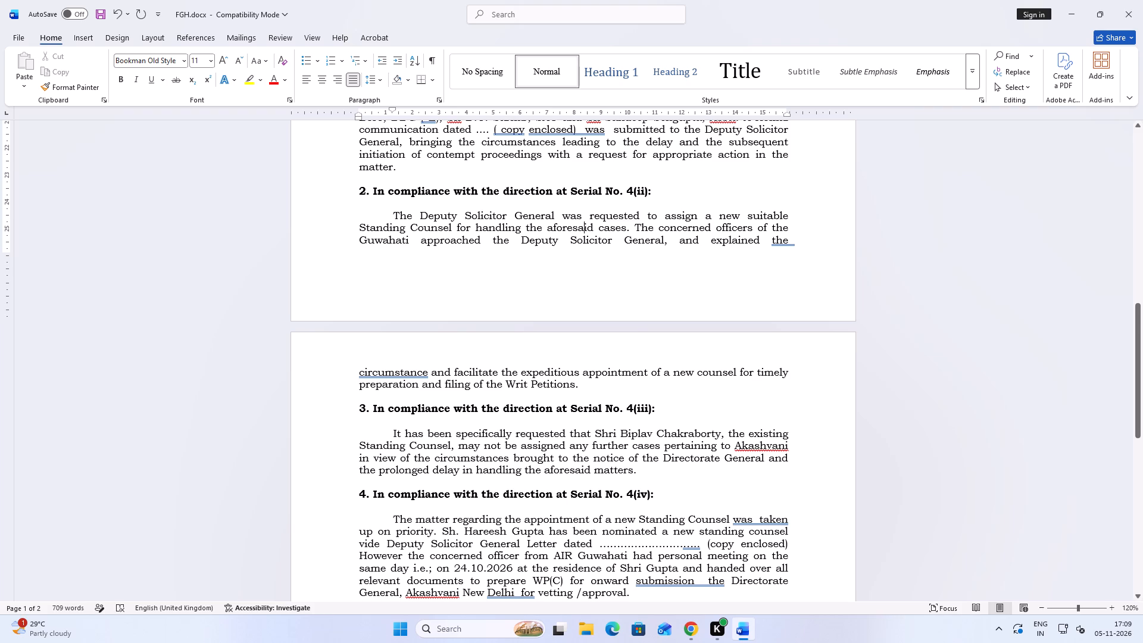
{"action": "left_click", "coordinate": [624, 229]}
{"action": "left_click", "coordinate": [800, 219]}
{"action": "type", "text": "se"}
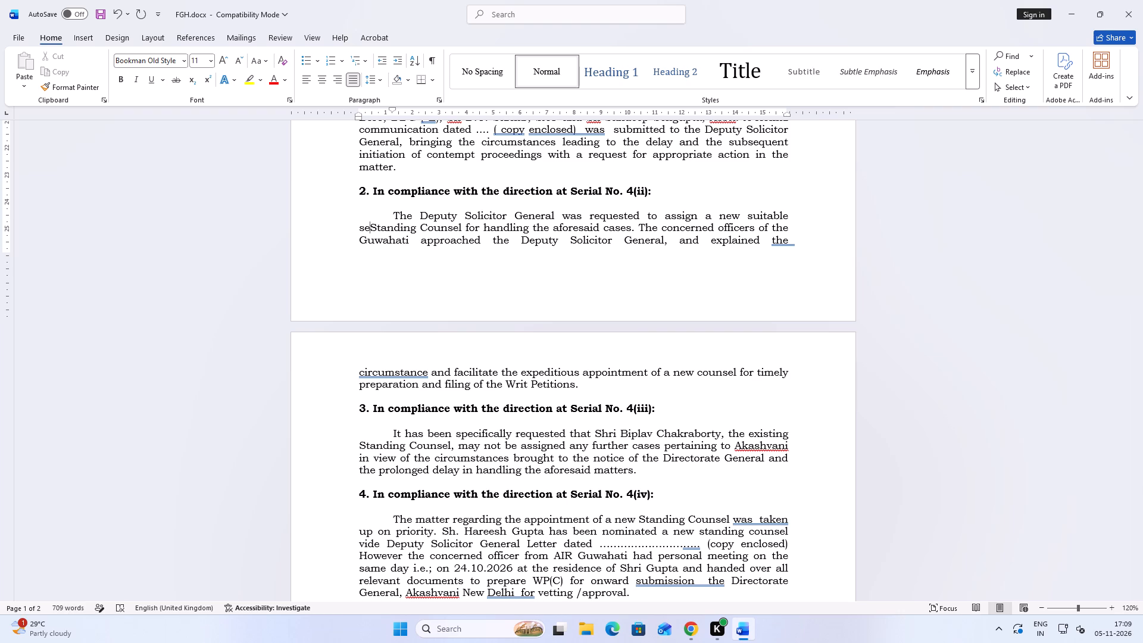
{"action": "type", "text": "nio"}
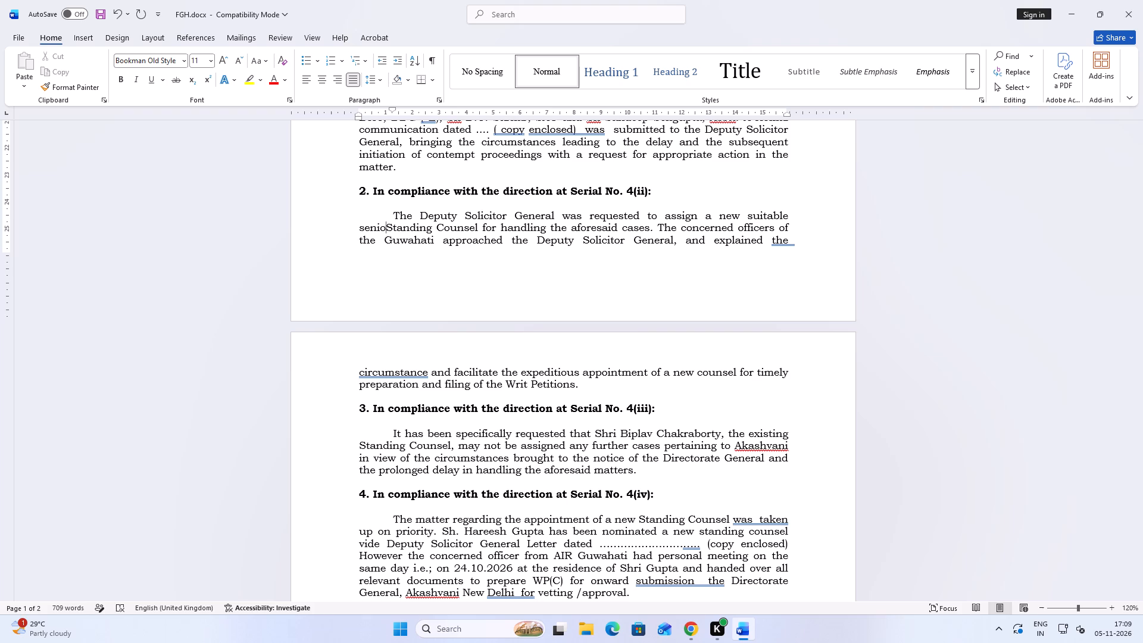
{"action": "type", "text": "r"}
{"action": "key", "text": "space"}
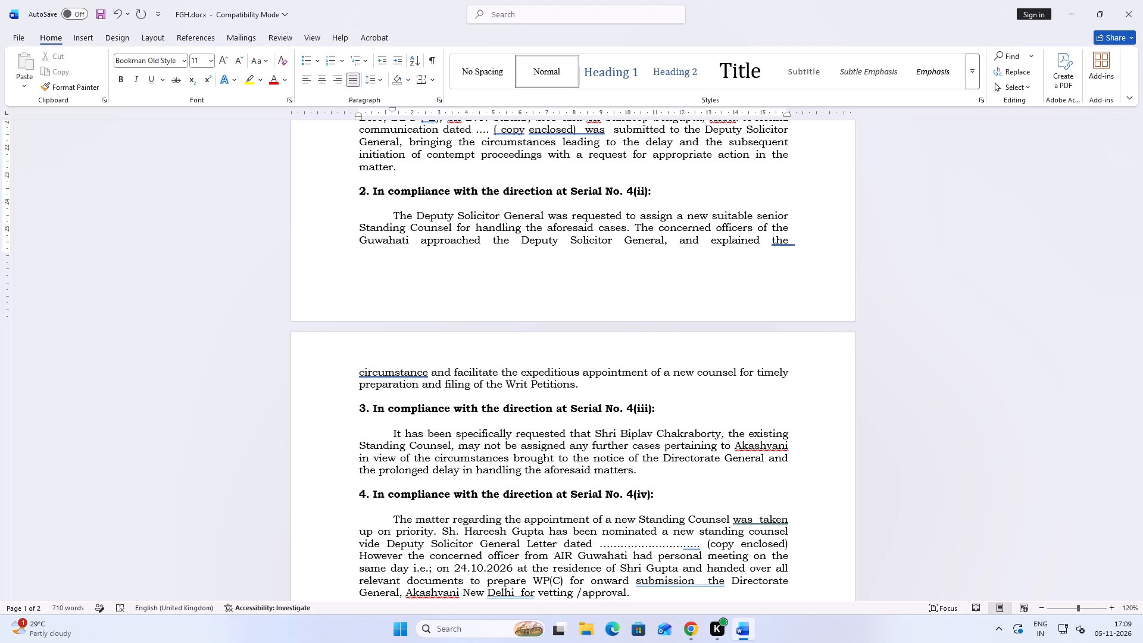
Remove the word "cases" after "aforesaid" in the Serial No. 4(ii) paragraph, keeping a space before the full stop.
{"action": "left_click", "coordinate": [627, 229]}
{"action": "key", "text": "BackSpace"}
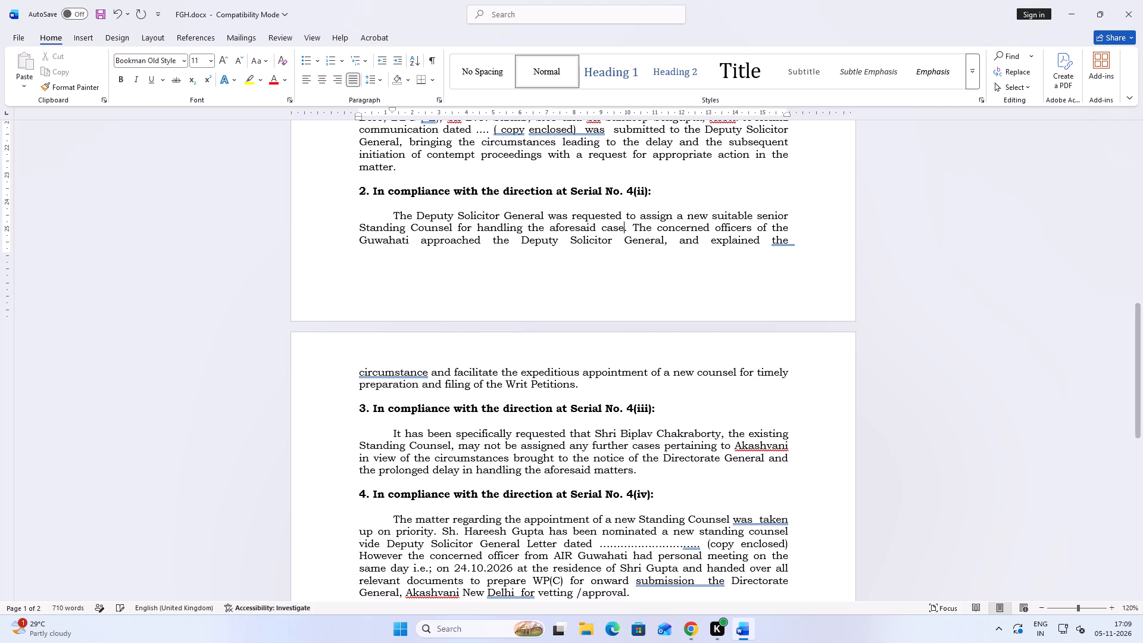
{"action": "key", "text": "BackSpace"}
{"action": "key", "text": "BackSpace"}
{"action": "key", "text": "BackSpace"}
{"action": "key", "text": "BackSpace"}
{"action": "key", "text": "BackSpace"}
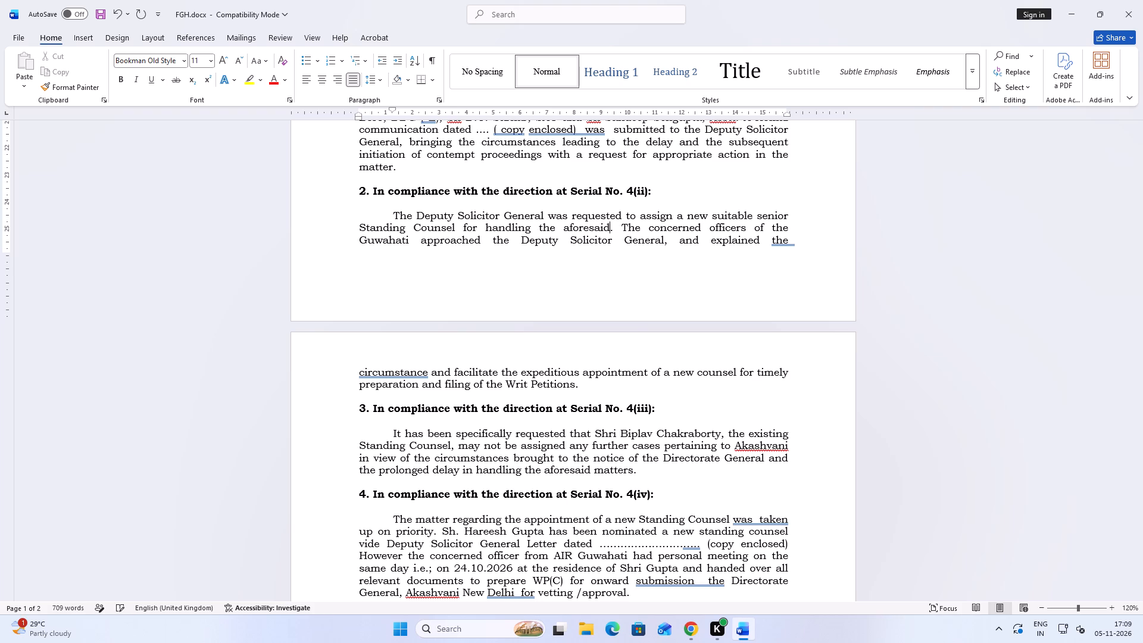
{"action": "key", "text": "space"}
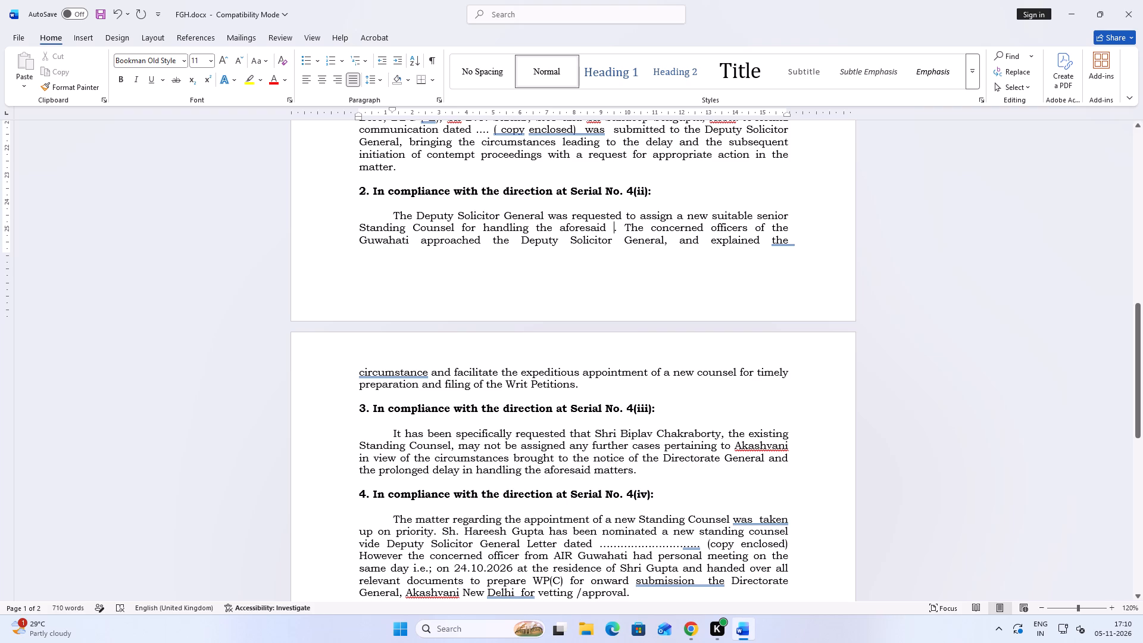
Insert "AIR" before "Guwahati" in the sentence about the concerned officers under Serial No. 4(ii).
{"action": "left_click", "coordinate": [789, 232]}
{"action": "key", "text": "space"}
{"action": "type", "text": "AIR"}
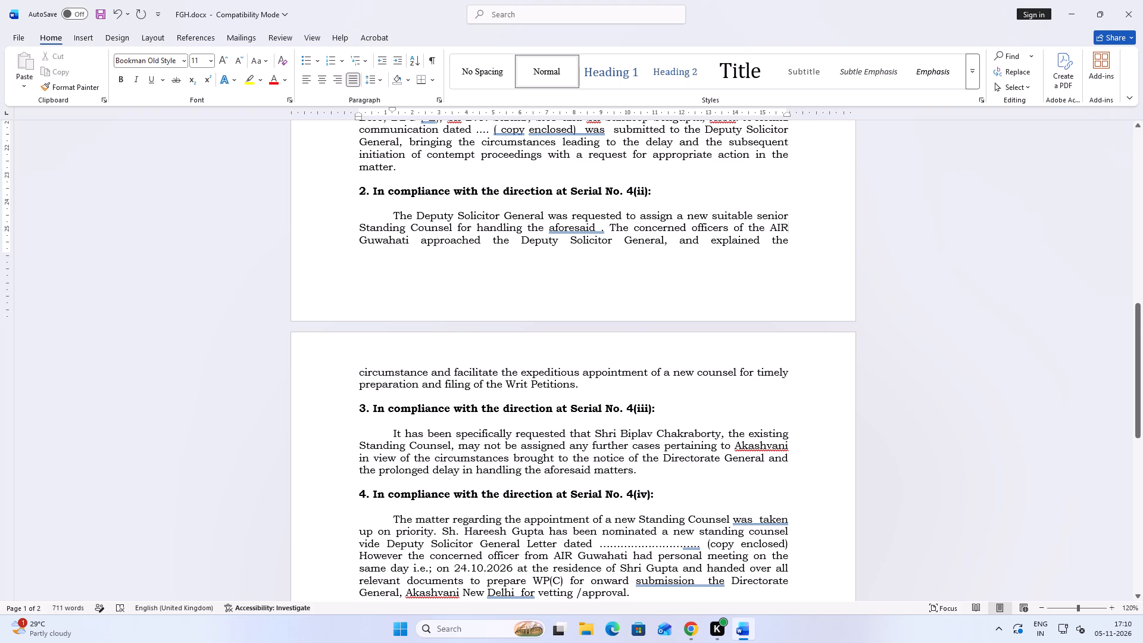
Apply the suggested grammar correction "aforesaid." in the Serial No. 4(ii) paragraph.
{"action": "right_click", "coordinate": [576, 227]}
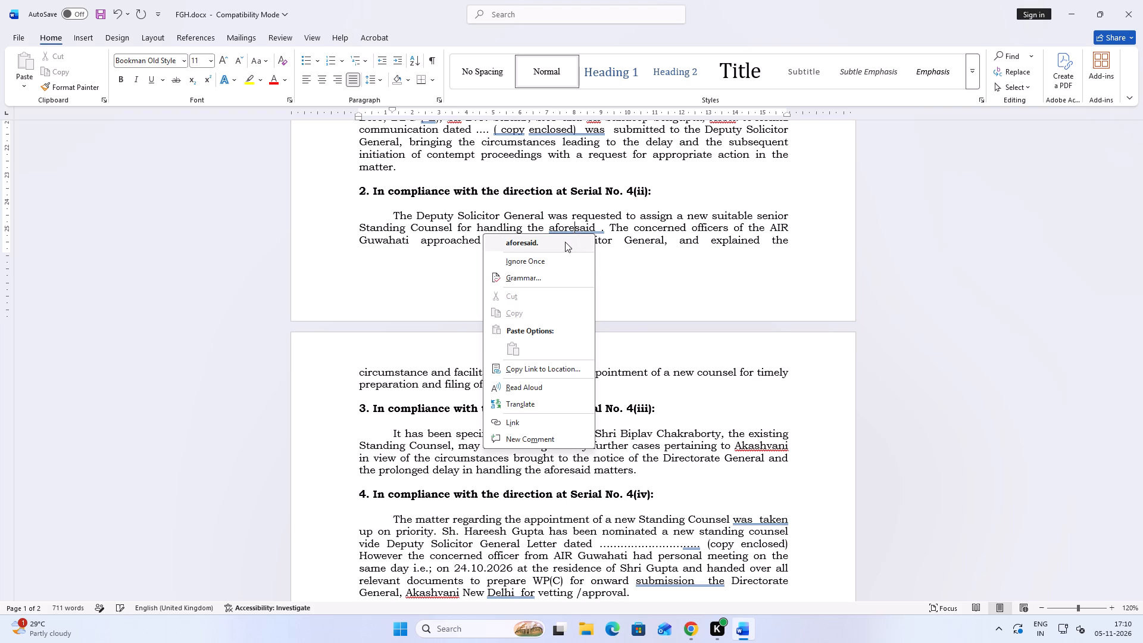
{"action": "left_click", "coordinate": [565, 242]}
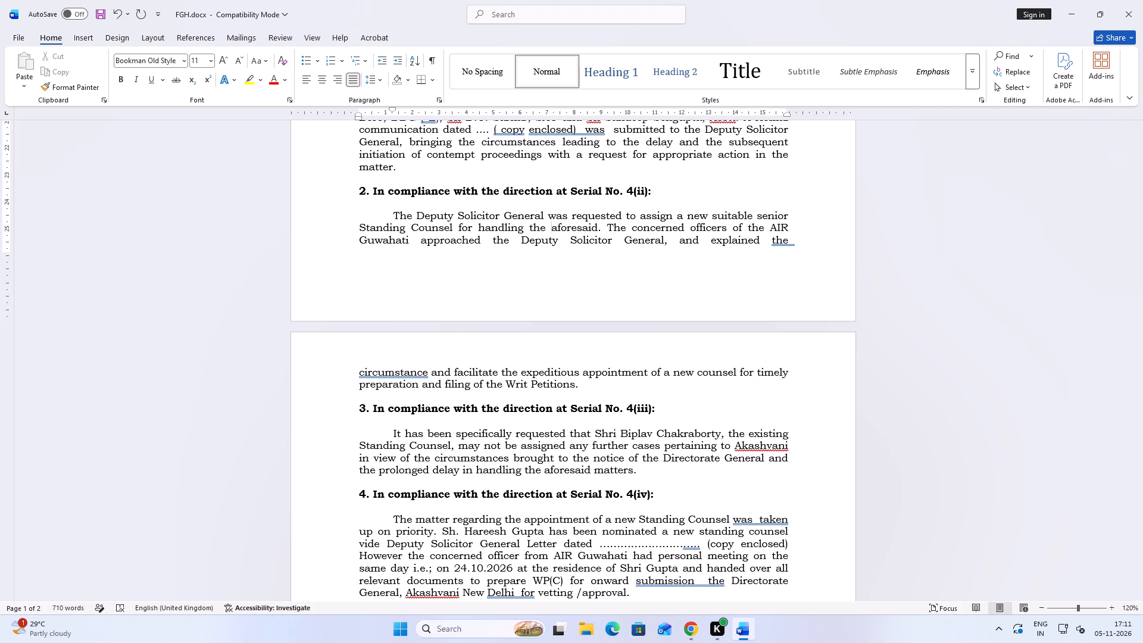
In the Serial No. 4(iv) paragraph, delete "a new" before the second "standing counsel" and insert "as new" after it.
{"action": "scroll", "coordinate": [486, 453], "scroll_direction": "down", "scroll_amount": 4}
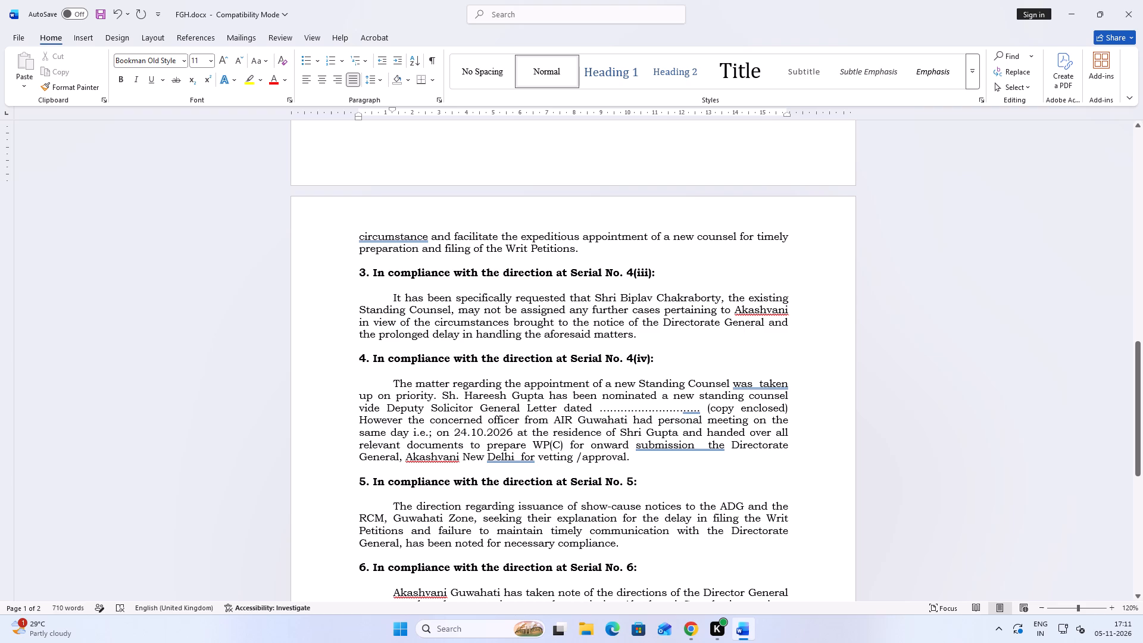
{"action": "left_click_drag", "start_coordinate": [693, 394], "coordinate": [665, 396]}
{"action": "left_click_drag", "start_coordinate": [665, 396], "coordinate": [662, 397]}
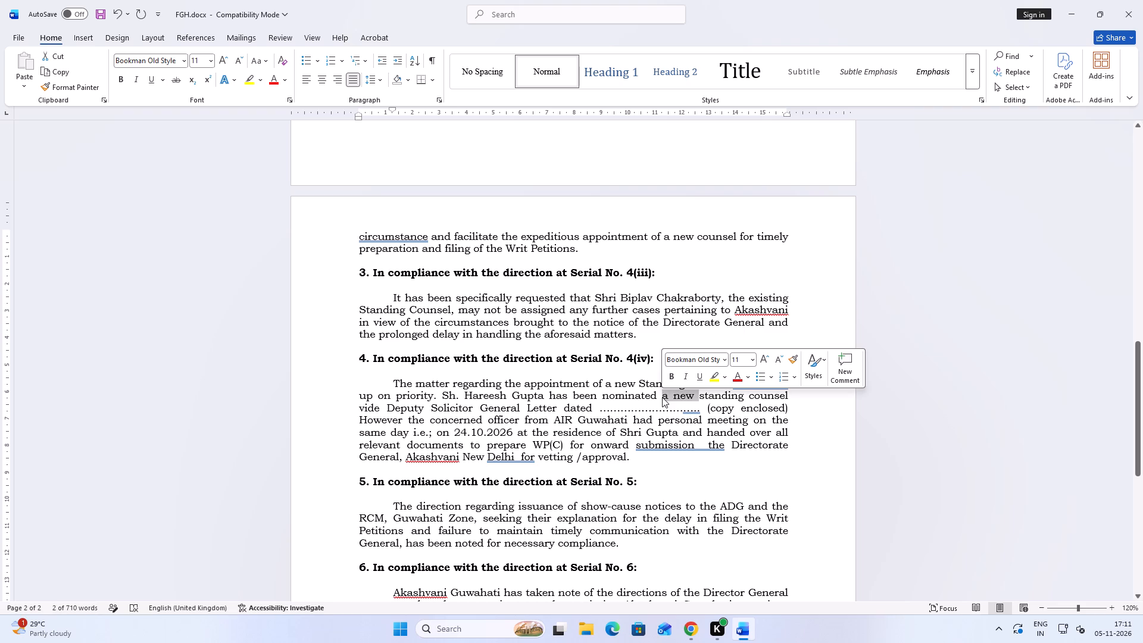
{"action": "key", "text": "Delete"}
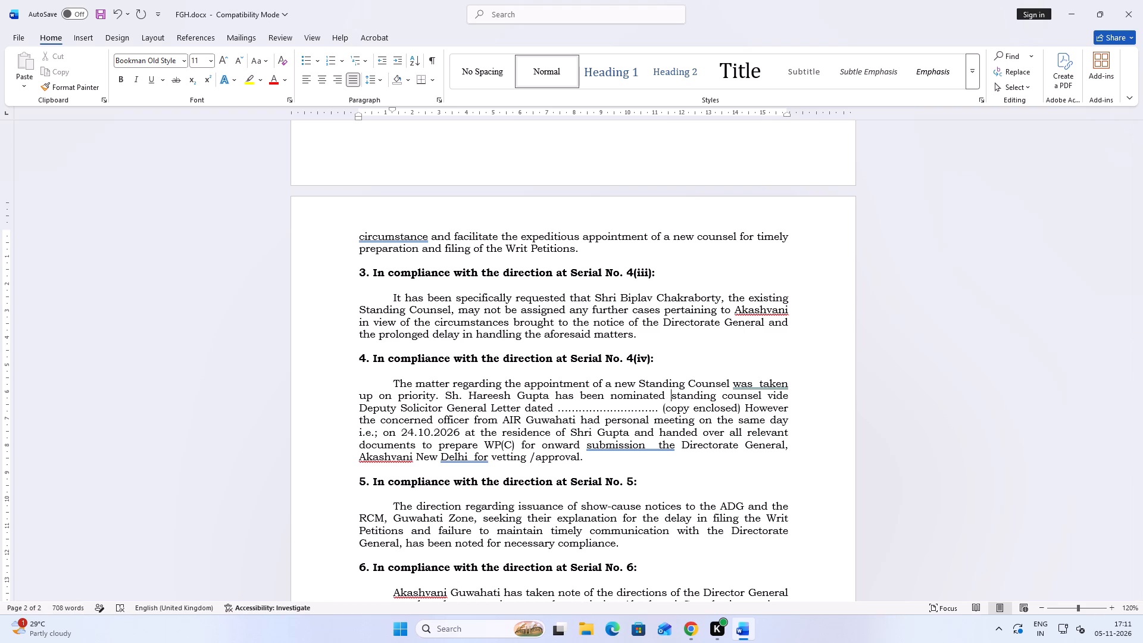
{"action": "left_click", "coordinate": [764, 397]}
{"action": "key", "text": "space"}
{"action": "type", "text": "a"}
{"action": "key", "text": "space"}
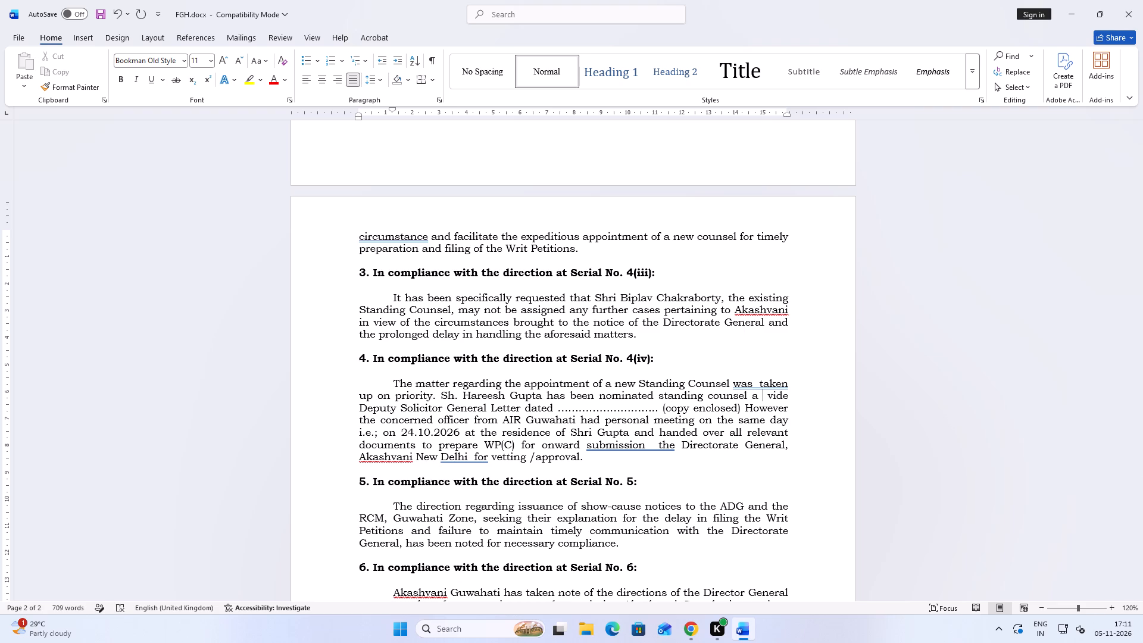
{"action": "key", "text": "BackSpace"}
{"action": "type", "text": "s"}
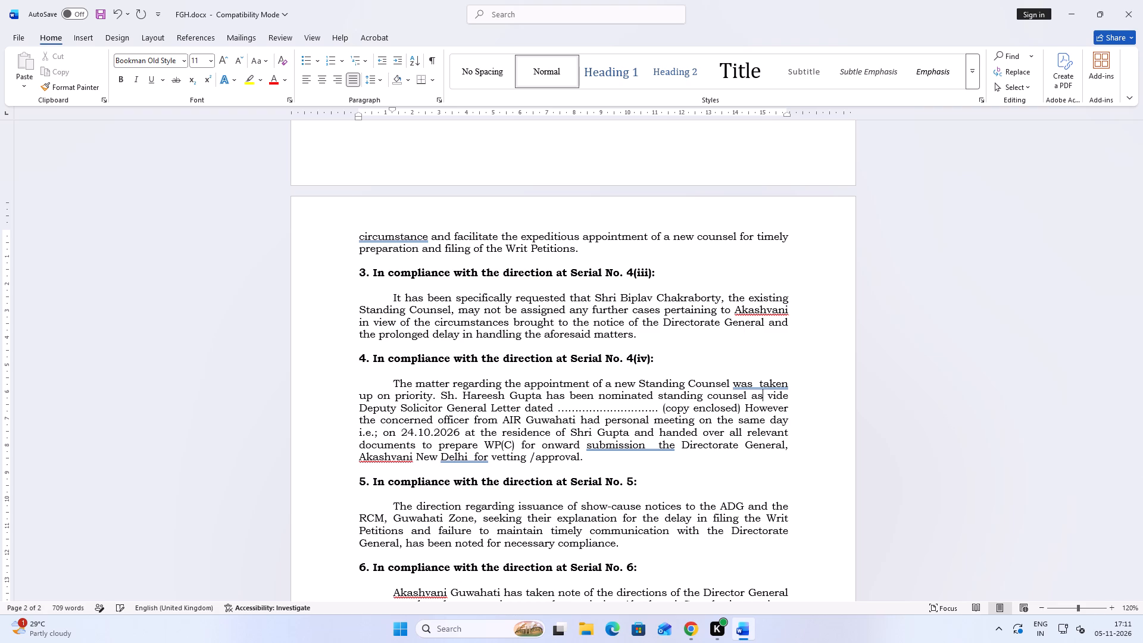
{"action": "key", "text": "space"}
{"action": "type", "text": "new"}
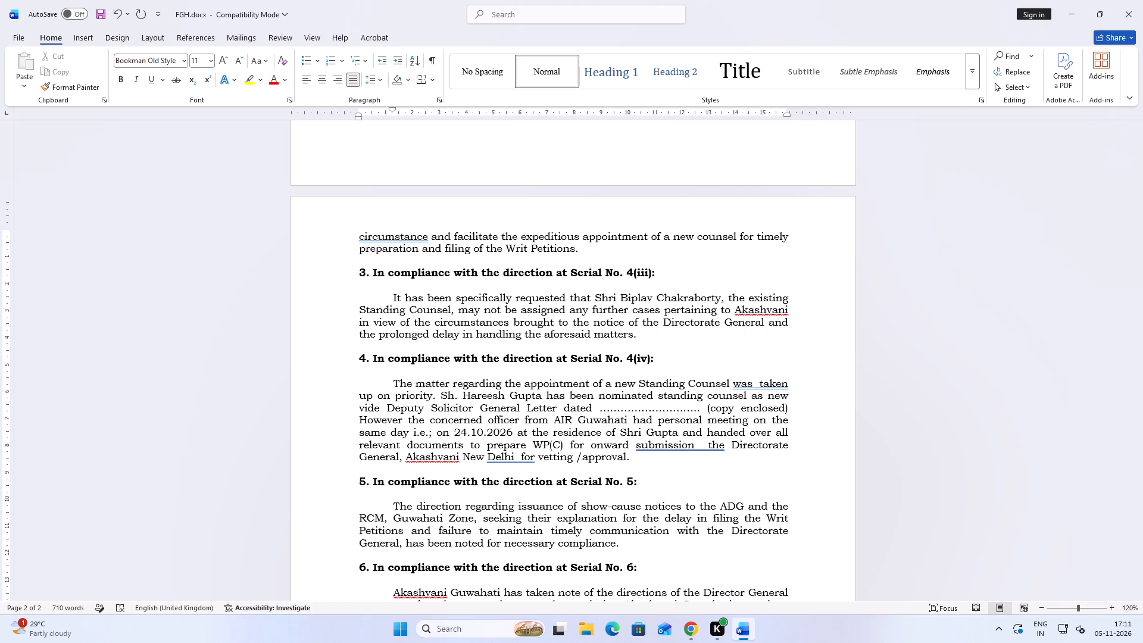
Replace "and further necessary action," with "as desired" in the letter's closing submission sentence.
{"action": "scroll", "coordinate": [712, 642], "scroll_direction": "down", "scroll_amount": 4}
{"action": "scroll", "coordinate": [687, 510], "scroll_direction": "down", "scroll_amount": 9}
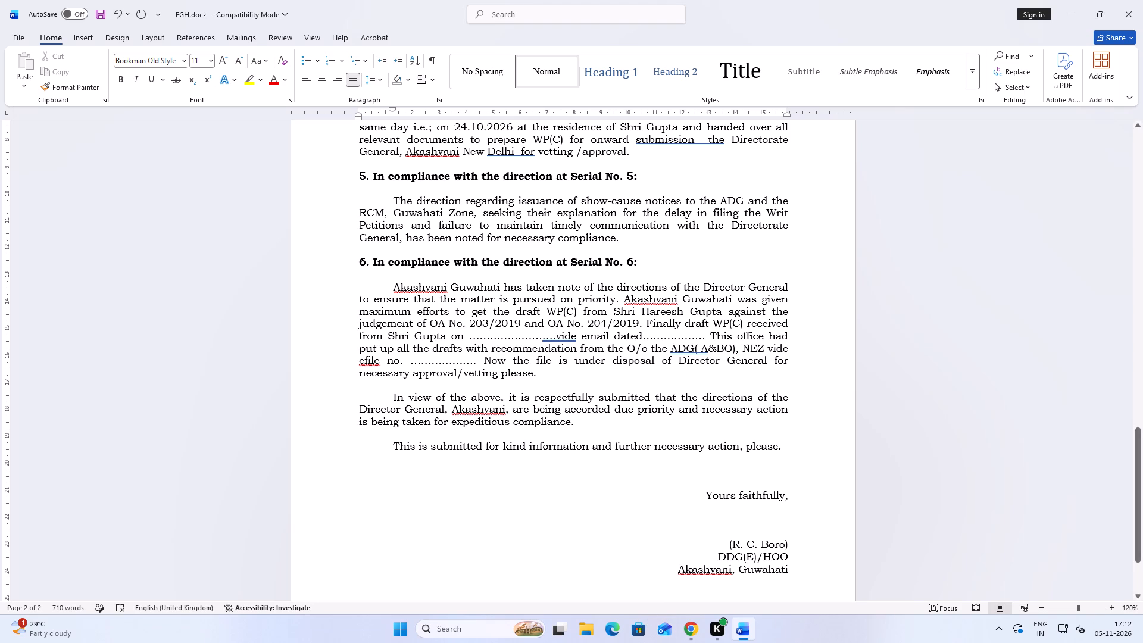
{"action": "left_click_drag", "start_coordinate": [597, 448], "coordinate": [740, 450]}
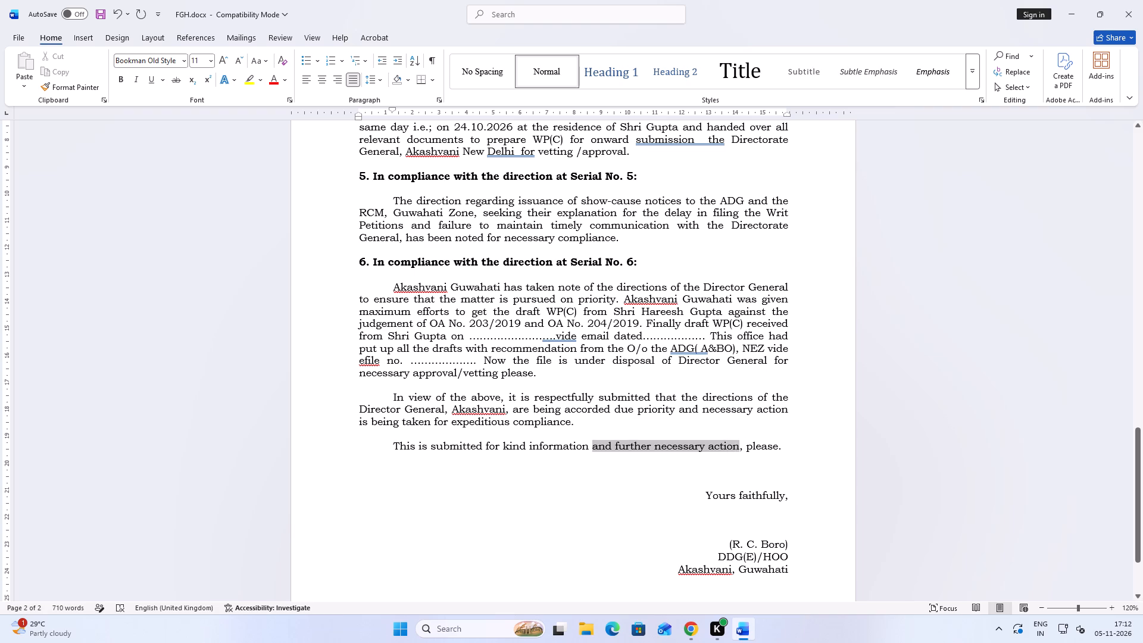
{"action": "left_click_drag", "start_coordinate": [740, 450], "coordinate": [741, 450]}
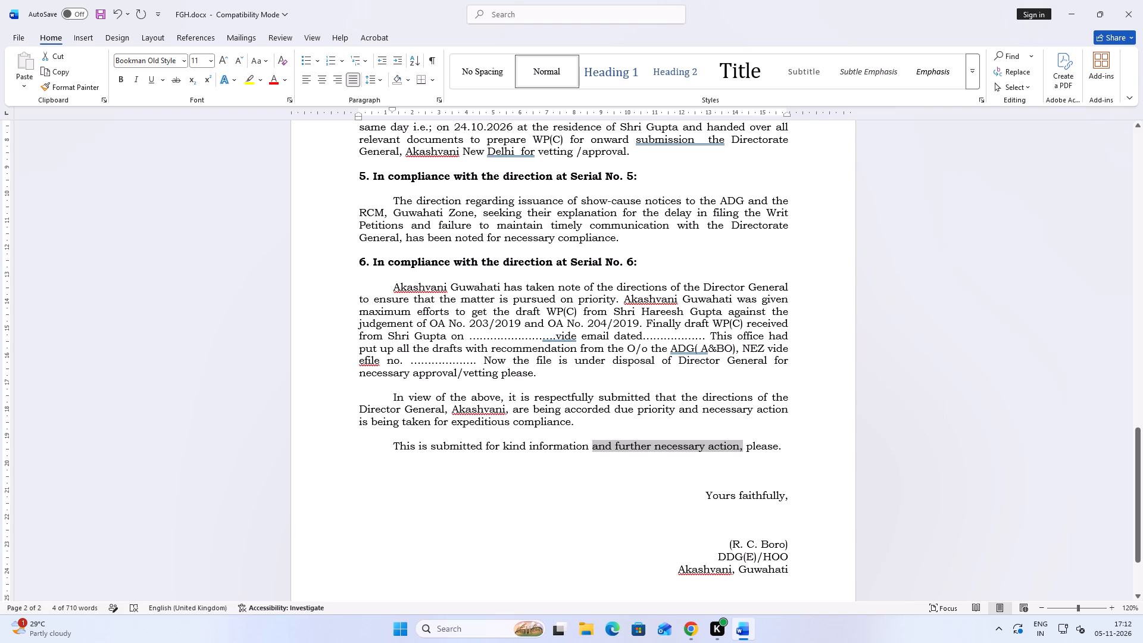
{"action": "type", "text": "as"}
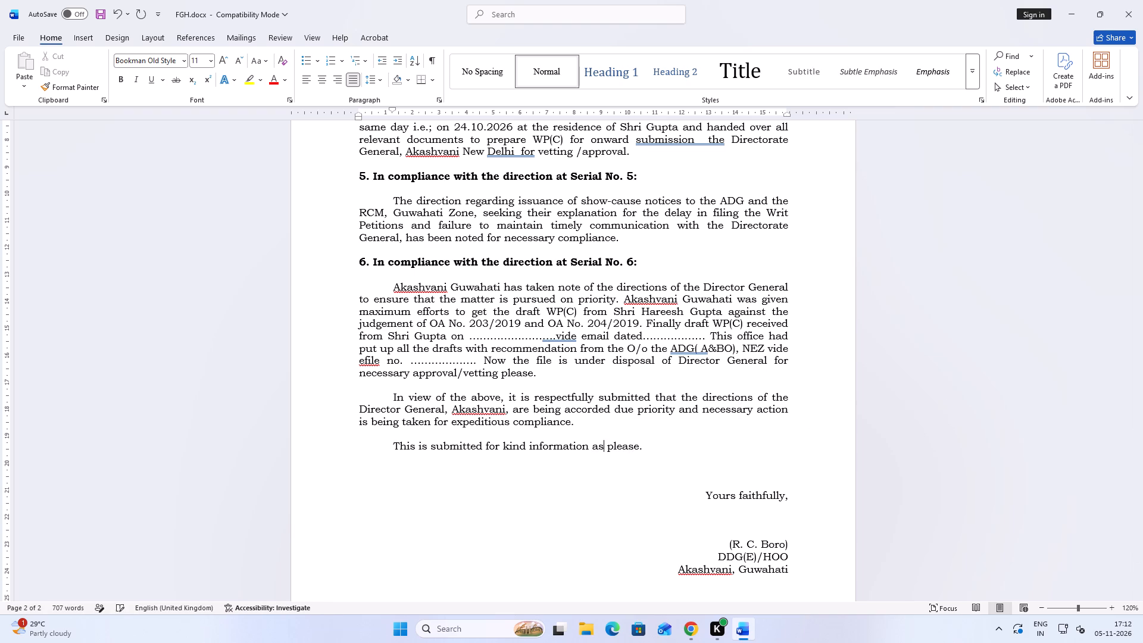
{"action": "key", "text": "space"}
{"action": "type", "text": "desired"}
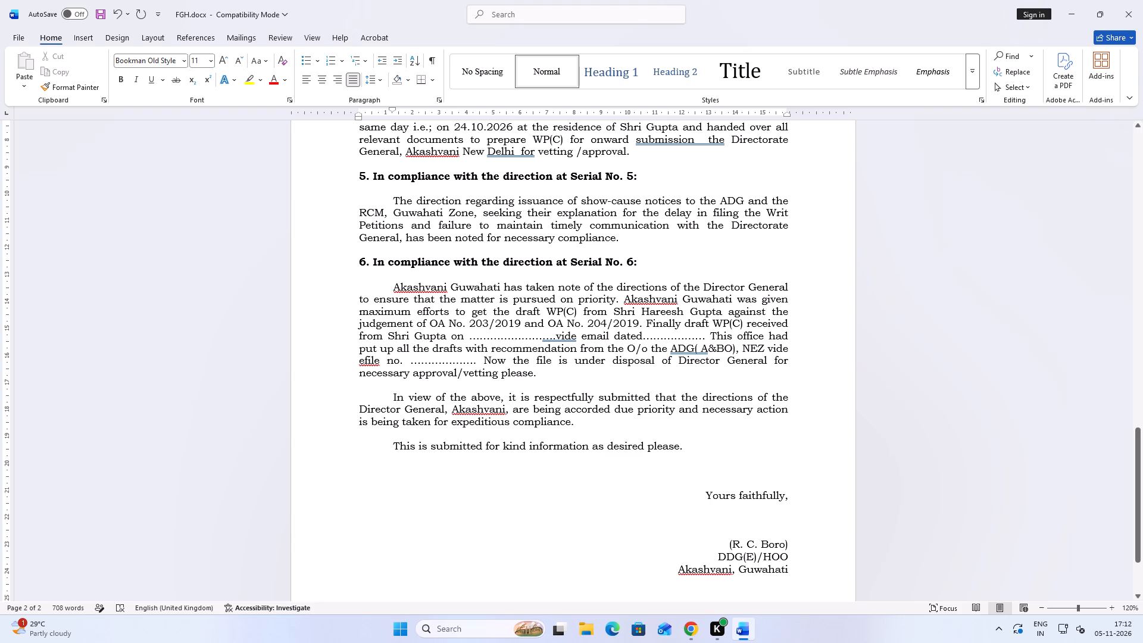
Save the edited FGH.docx letter.
{"action": "left_click", "coordinate": [19, 39]}
{"action": "left_click", "coordinate": [40, 173]}
Save the FGH.docx letter again and close the document.
{"action": "scroll", "coordinate": [542, 448], "scroll_direction": "down", "scroll_amount": 4}
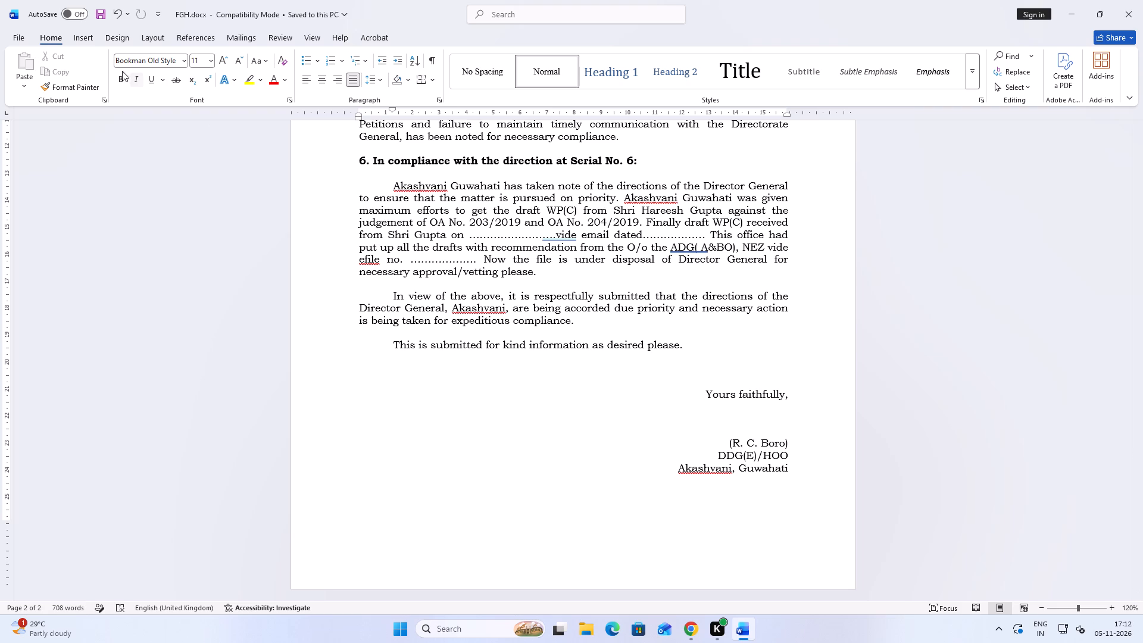
{"action": "triple_click", "coordinate": [99, 16]}
{"action": "left_click", "coordinate": [1138, 1]}
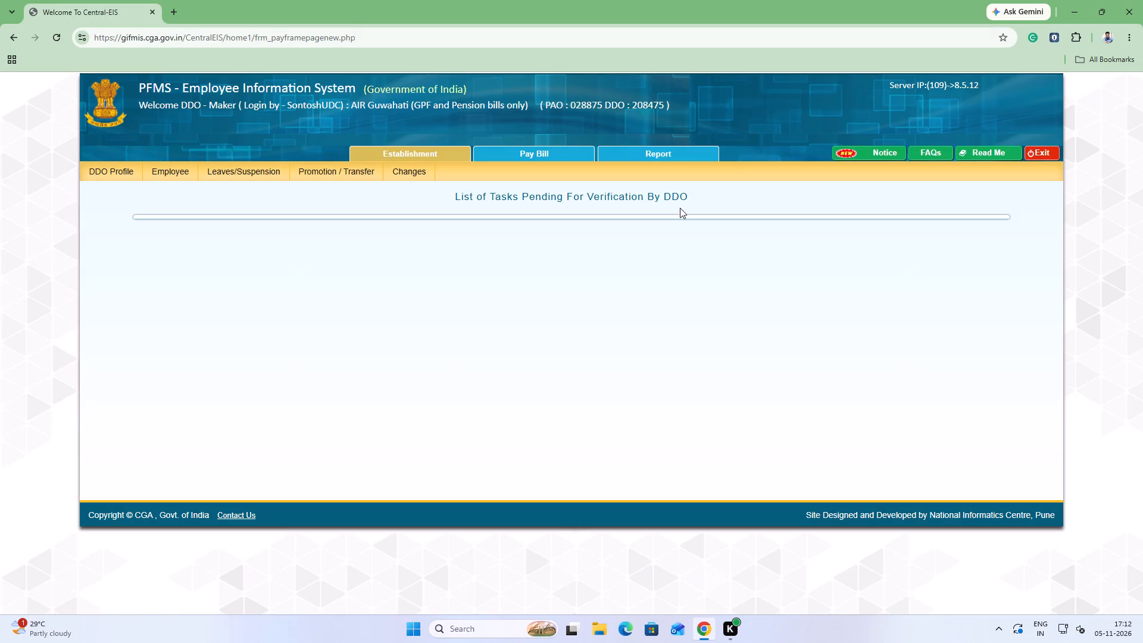
In Chrome, open a new tab and start entering the WhatsApp Web address, web.whatsapp.com.
{"action": "left_click", "coordinate": [179, 8]}
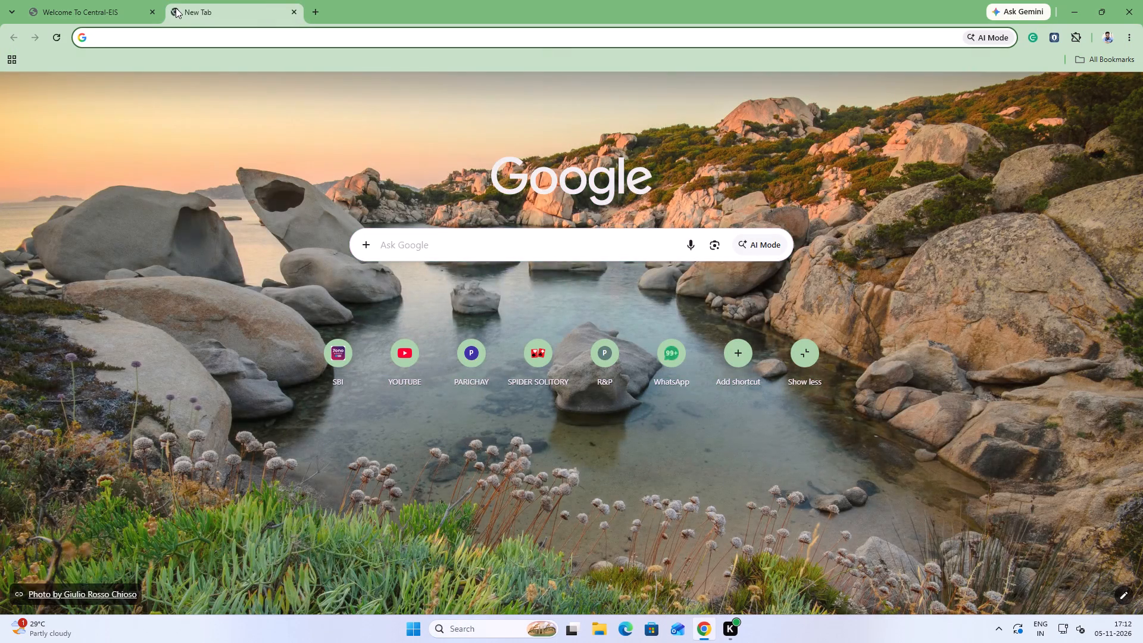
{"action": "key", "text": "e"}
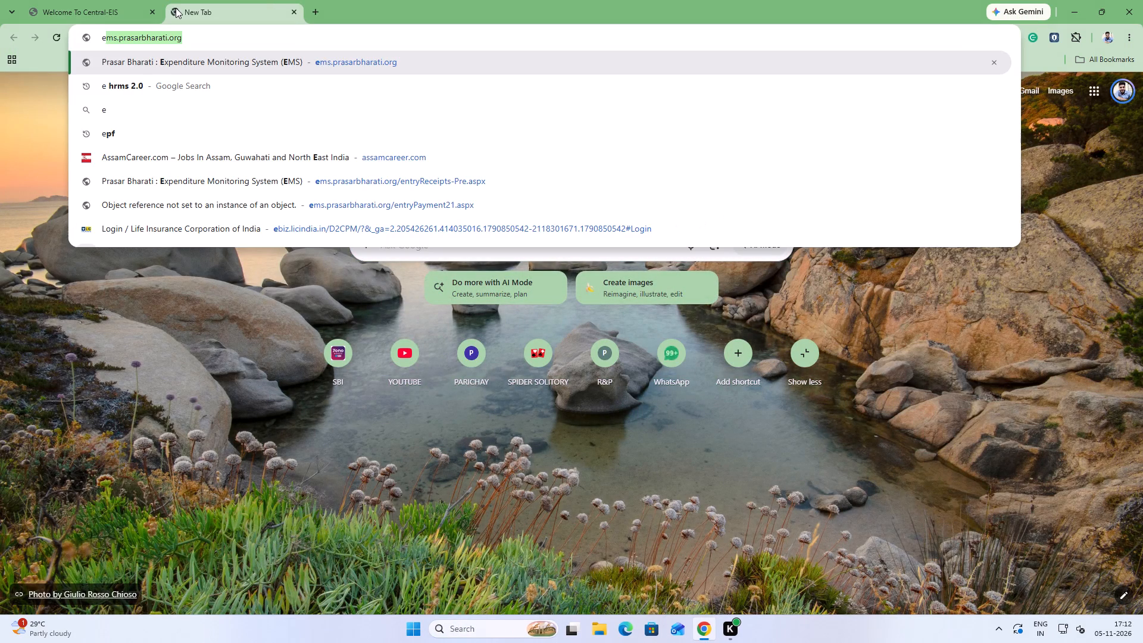
{"action": "key", "text": "BackSpace"}
{"action": "key", "text": "BackSpace"}
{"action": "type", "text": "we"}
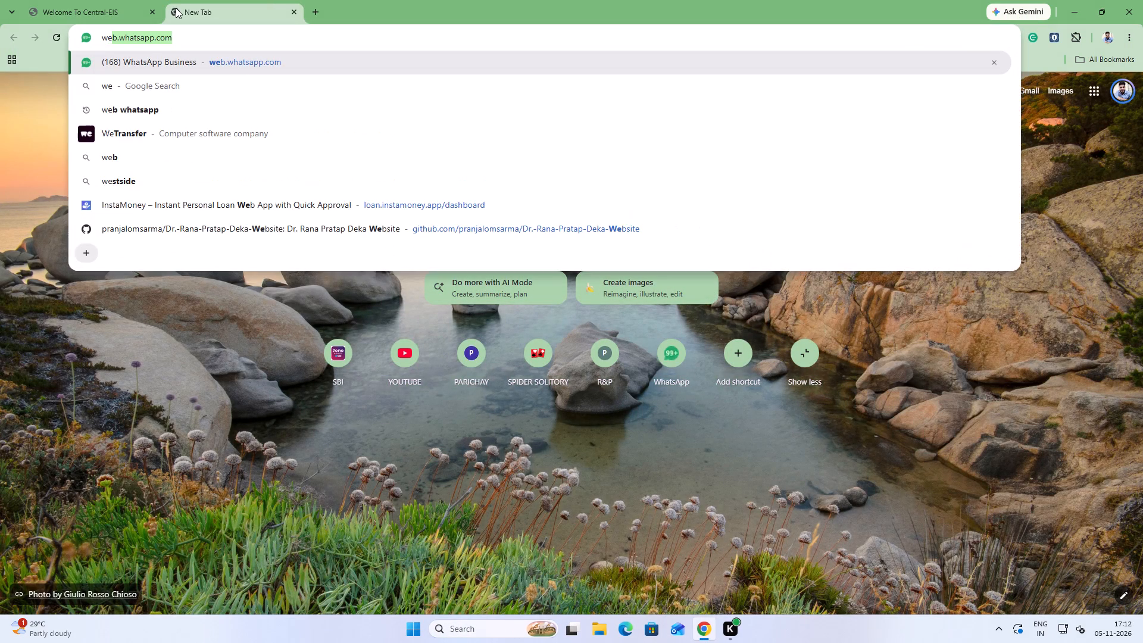